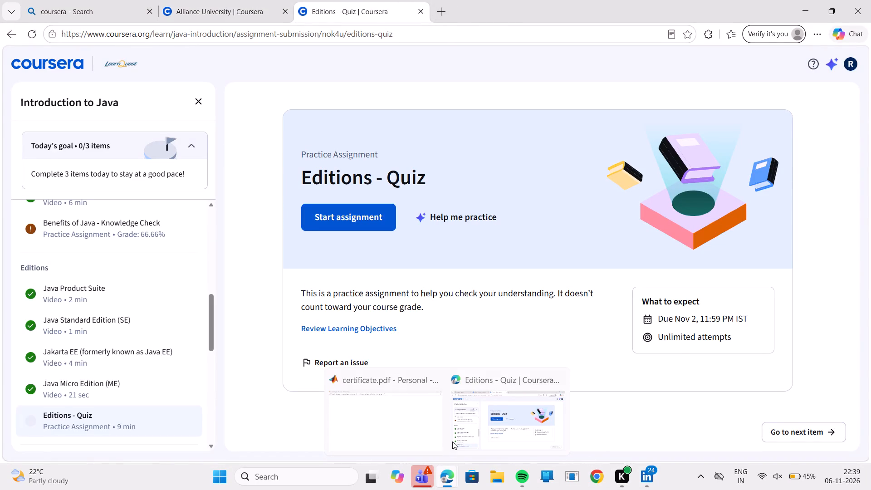
Search the web for "watts web" in a new browser tab, keeping the Coursera quiz page open.
click(446, 11)
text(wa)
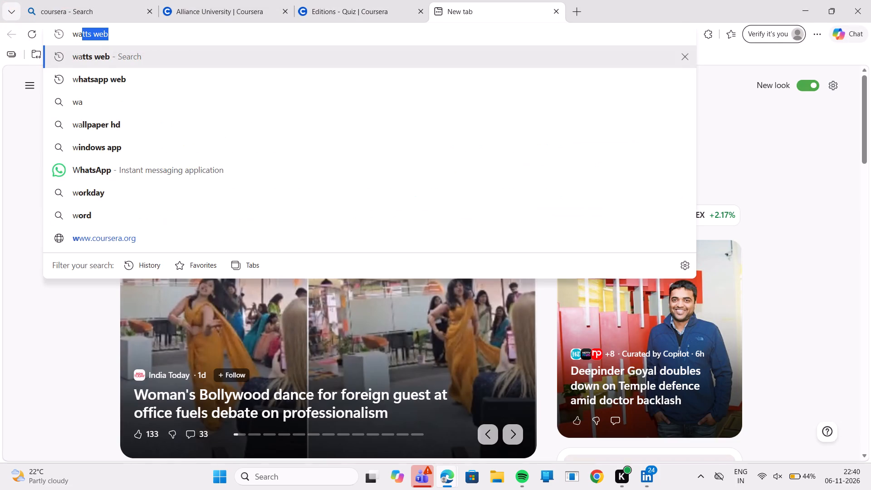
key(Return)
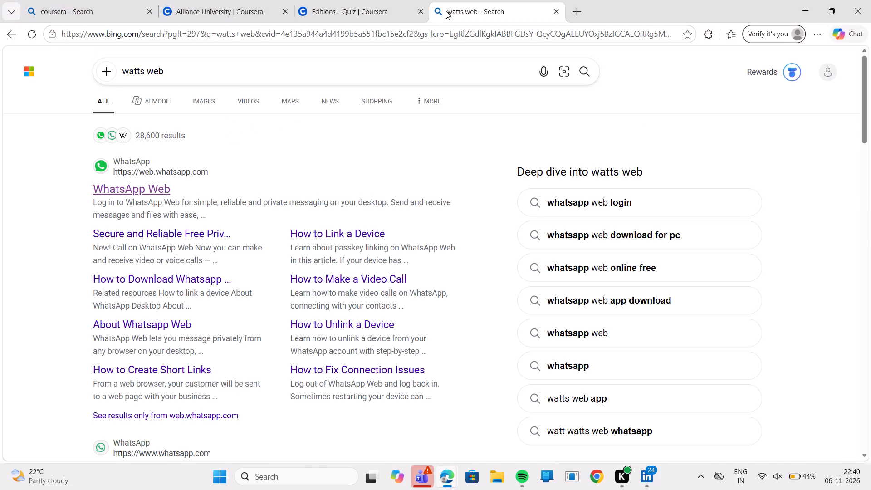
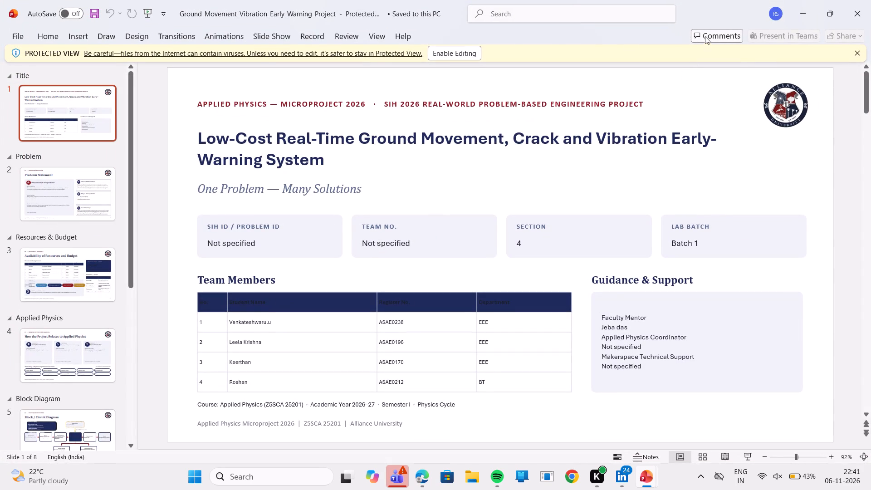
In PowerPoint, take the Ground_Movement_Vibration_Early_Warning_Project presentation out of Protected View by enabling editing.
click(444, 51)
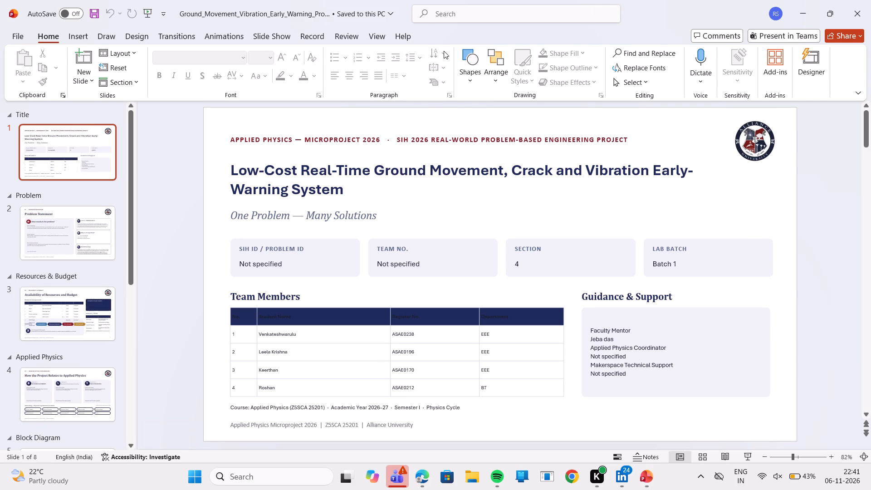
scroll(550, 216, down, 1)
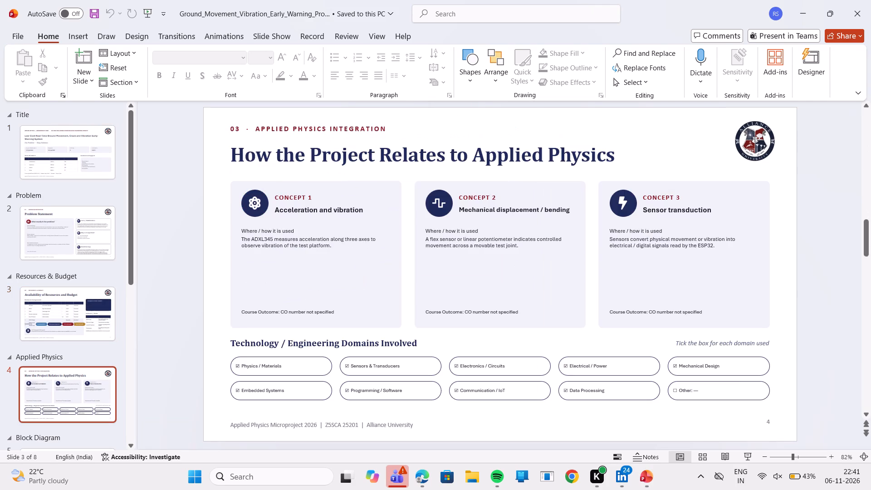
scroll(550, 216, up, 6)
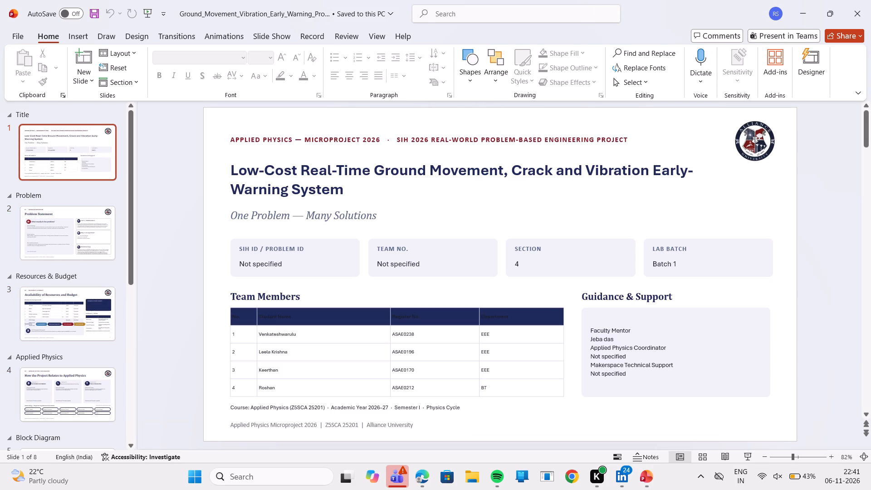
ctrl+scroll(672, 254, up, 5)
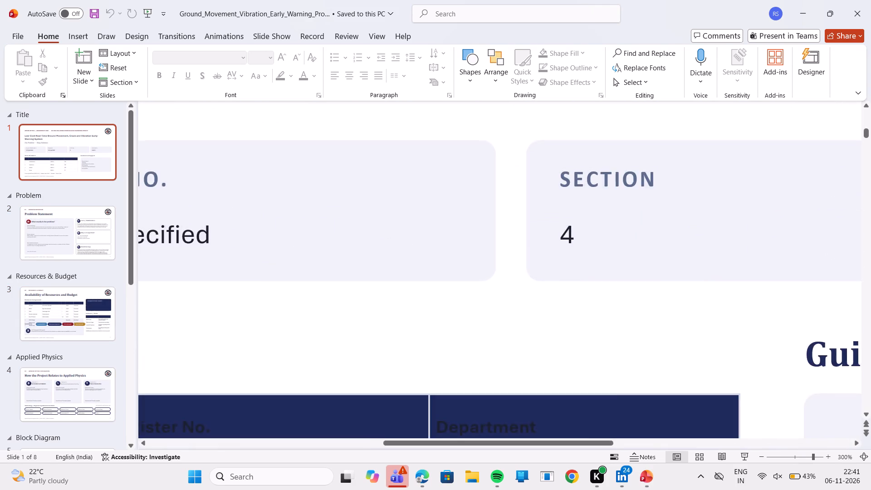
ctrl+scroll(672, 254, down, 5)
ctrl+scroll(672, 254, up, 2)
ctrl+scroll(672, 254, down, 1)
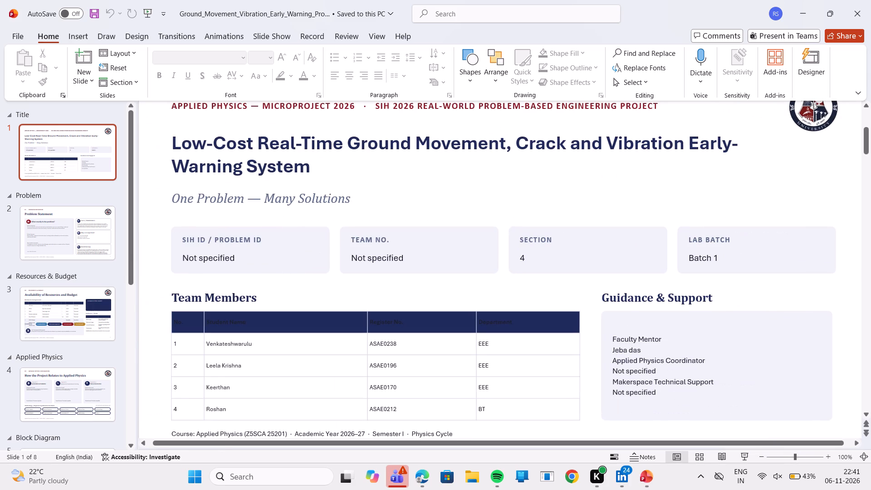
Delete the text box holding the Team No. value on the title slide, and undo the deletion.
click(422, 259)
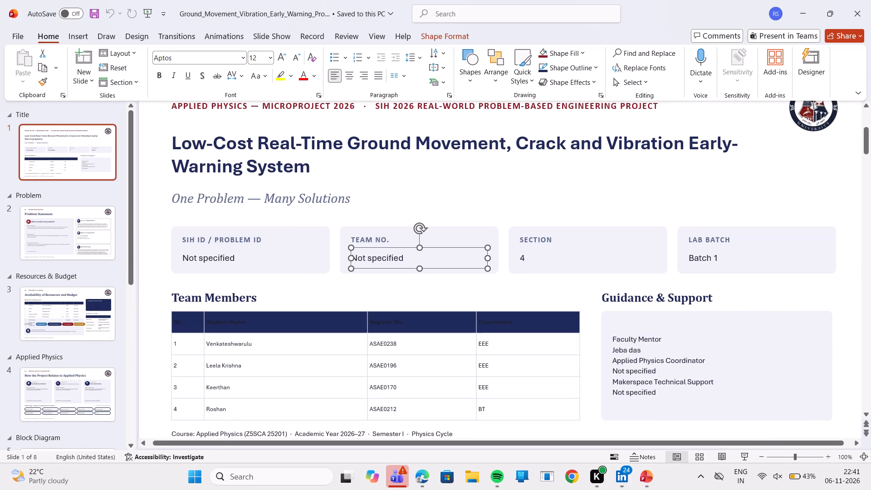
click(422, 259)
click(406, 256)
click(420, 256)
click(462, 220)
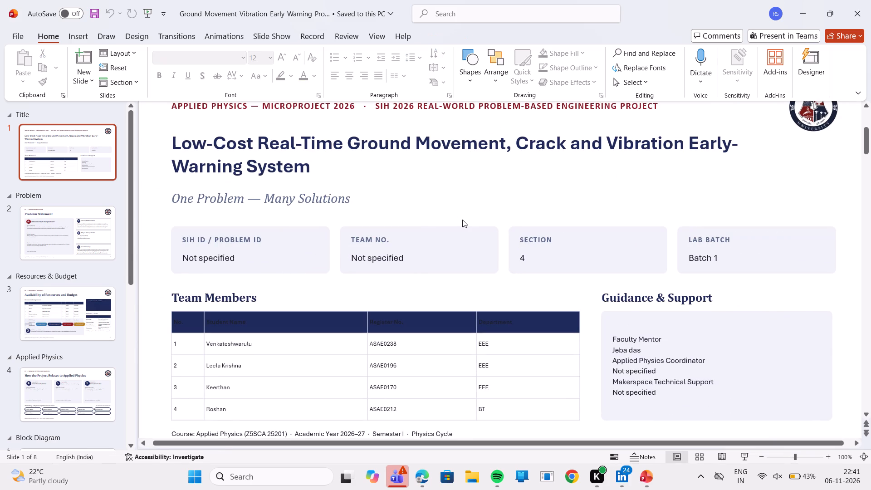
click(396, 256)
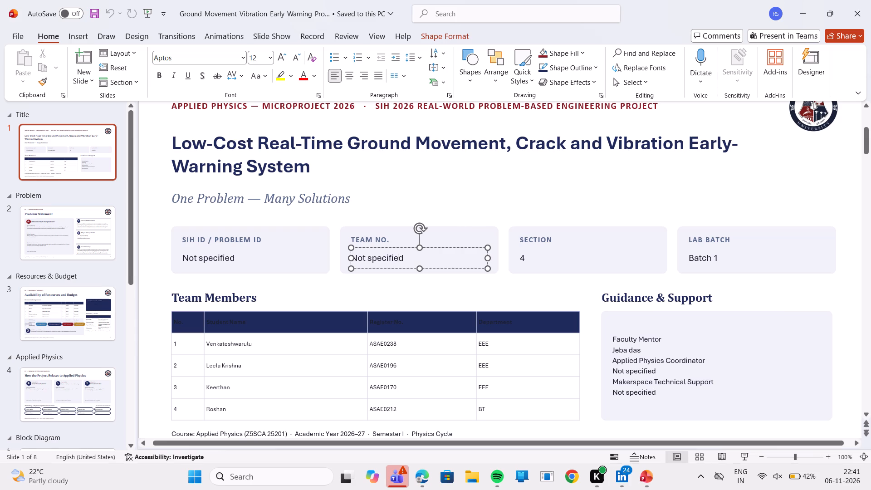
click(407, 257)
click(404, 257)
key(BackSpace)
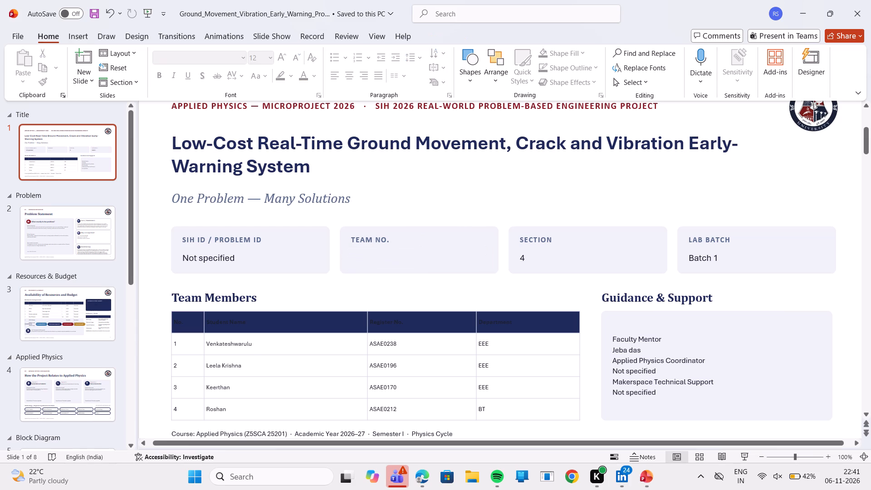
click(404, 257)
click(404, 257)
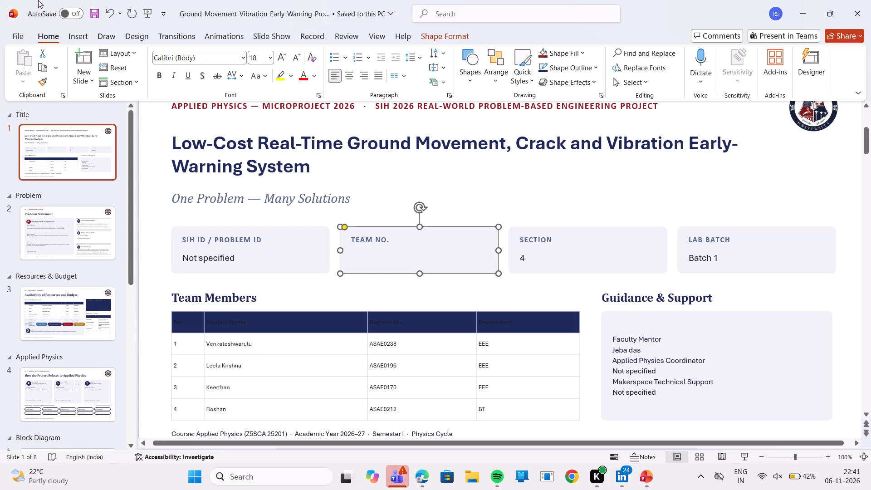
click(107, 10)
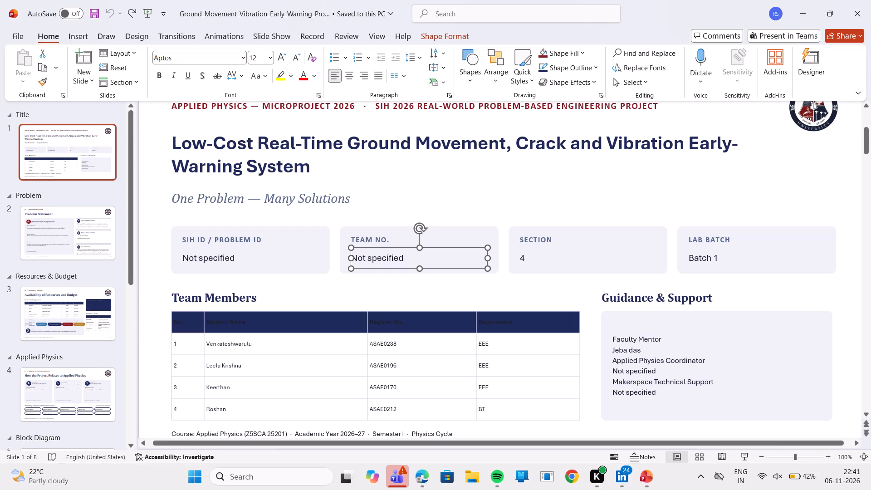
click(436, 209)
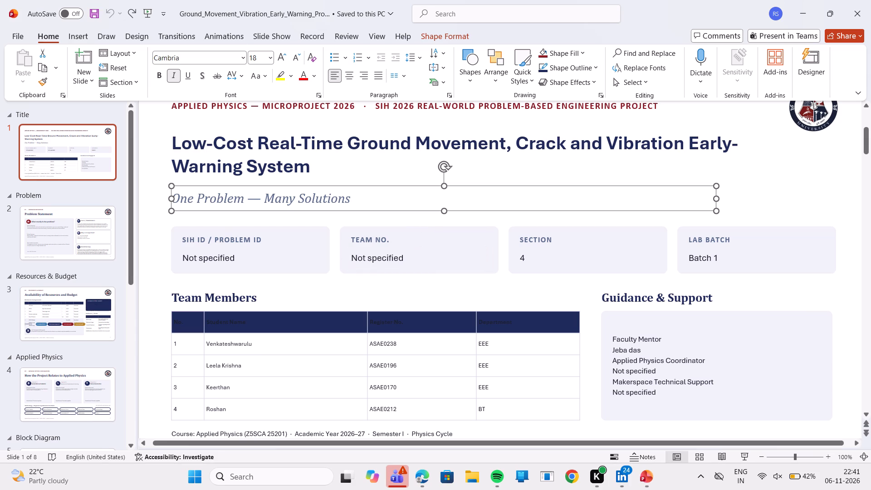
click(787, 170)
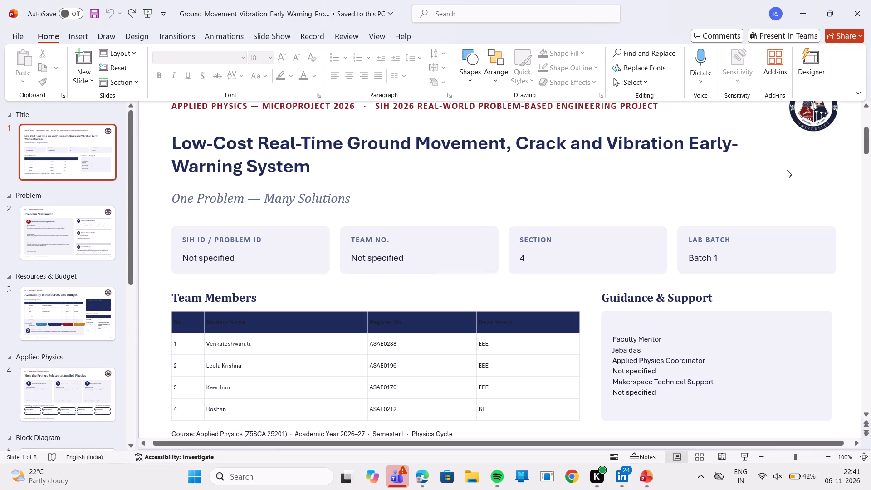
Replace the Team No. placeholder text on the title slide with 11.
click(402, 257)
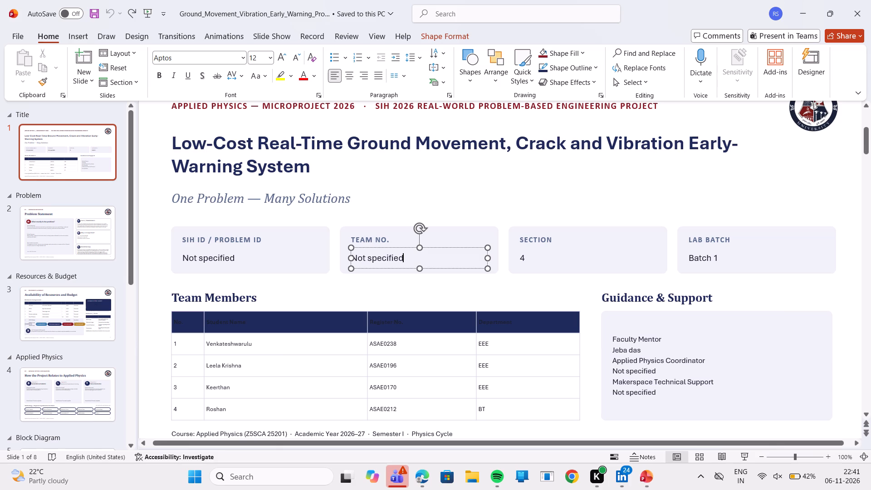
key(BackSpace)
key(BackSpace)
key(BackSpace)
key(BackSpace)
key(BackSpace)
key(BackSpace)
key(BackSpace)
key(BackSpace)
key(BackSpace)
key(BackSpace)
key(BackSpace)
key(BackSpace)
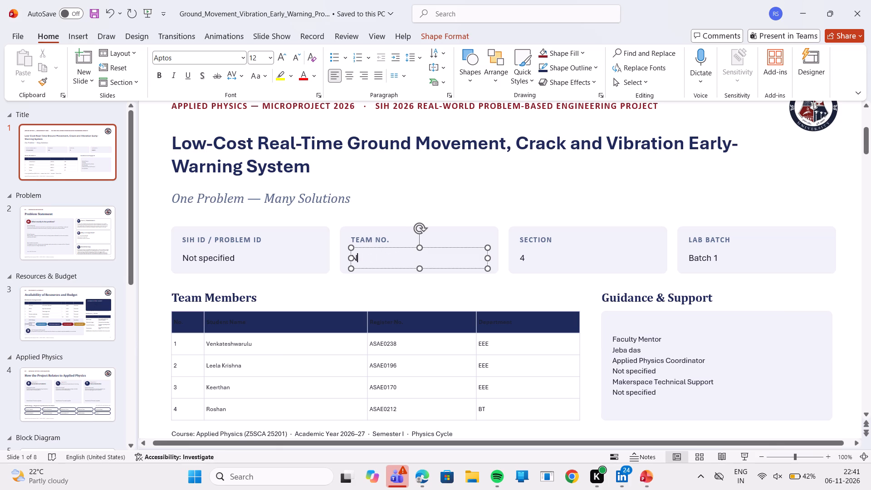
key(BackSpace)
text(11)
Look through the slides from the title to the Block / Circuit Diagram for remaining content to fill in, and return to the title slide.
scroll(538, 326, right, 1)
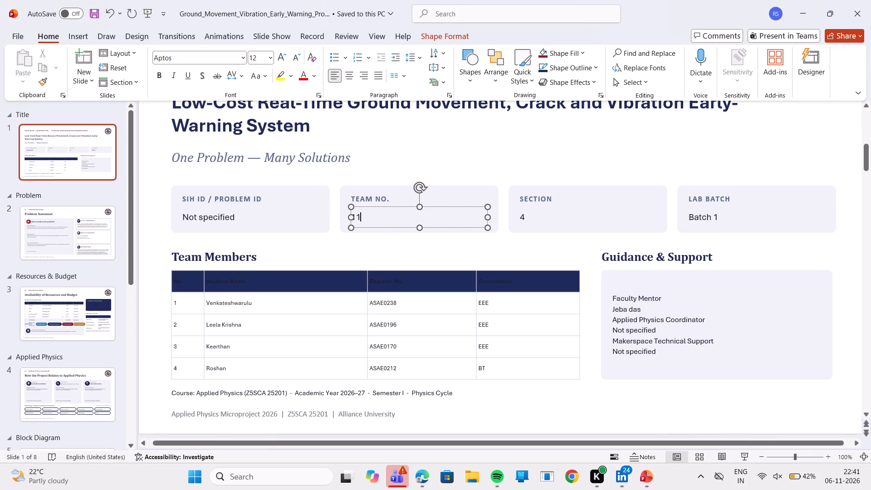
scroll(538, 326, right, 1)
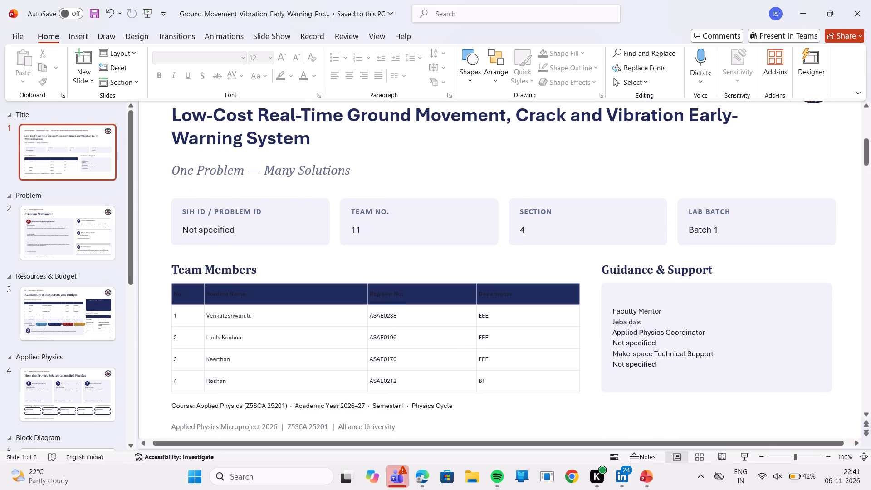
scroll(538, 326, right, 1)
scroll(538, 326, down, 1)
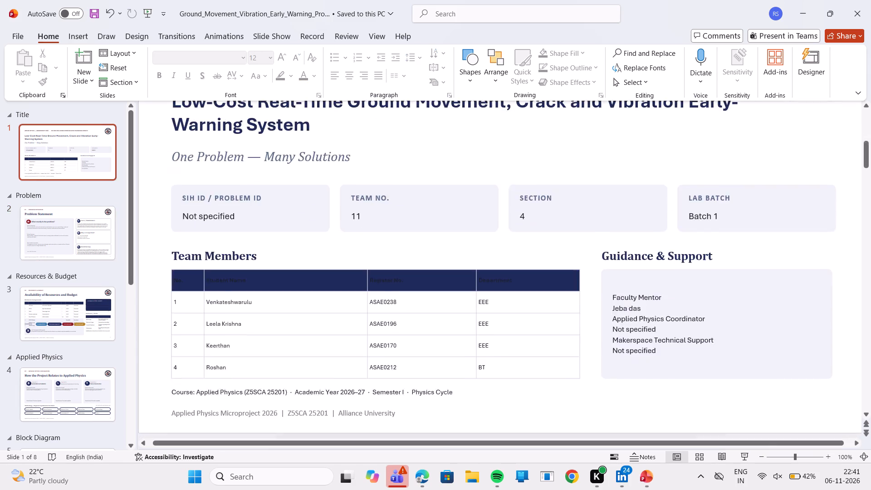
scroll(538, 326, down, 2)
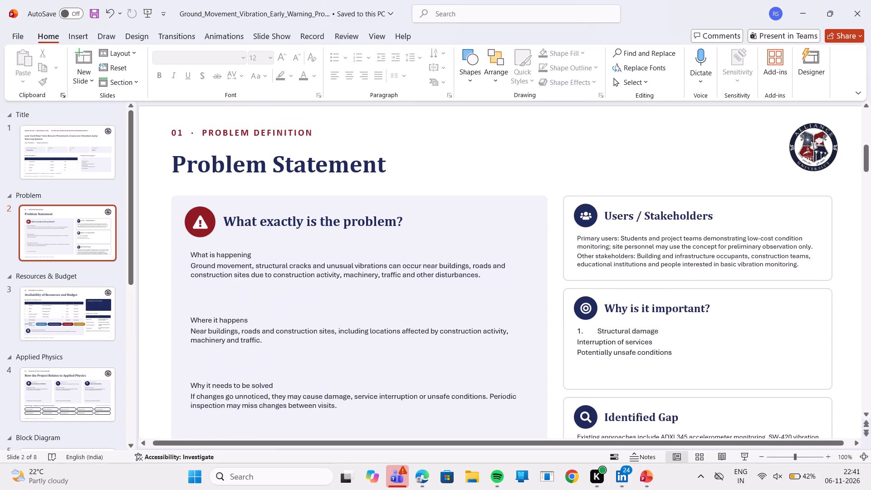
scroll(538, 326, down, 2)
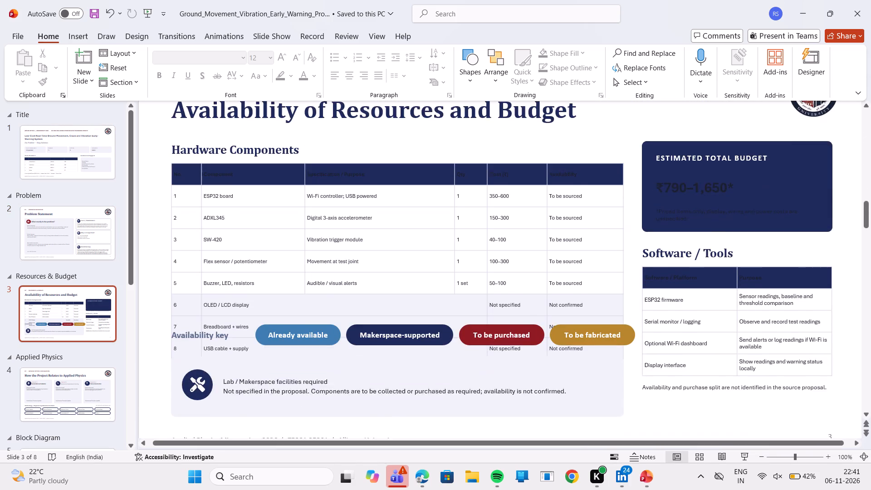
scroll(538, 326, right, 1)
scroll(538, 326, up, 1)
scroll(538, 326, down, 1)
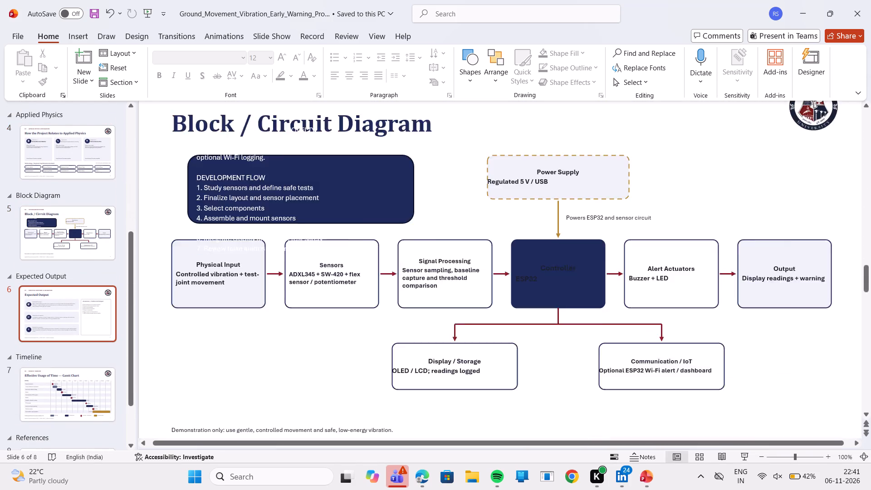
scroll(538, 326, down, 1)
scroll(538, 326, up, 2)
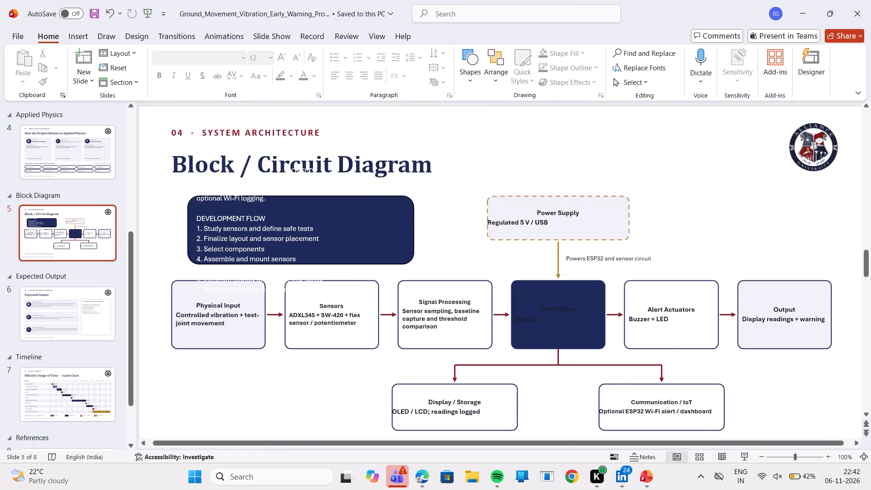
scroll(538, 326, up, 2)
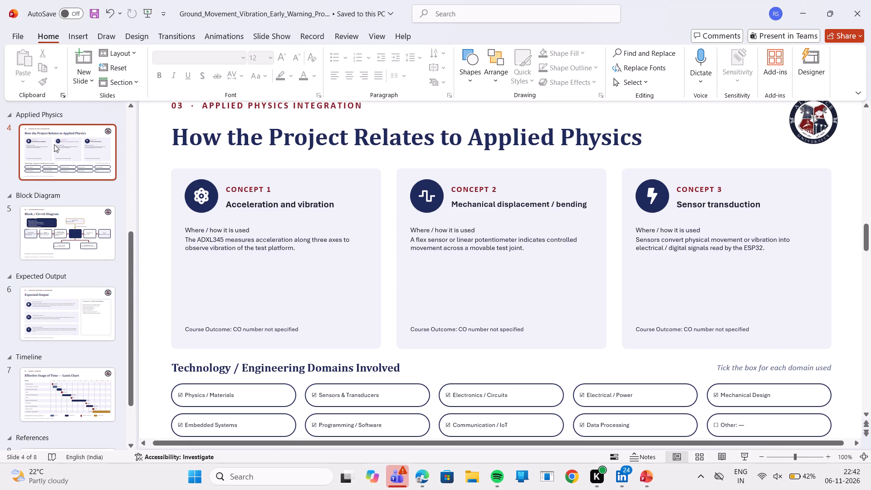
click(54, 144)
click(70, 244)
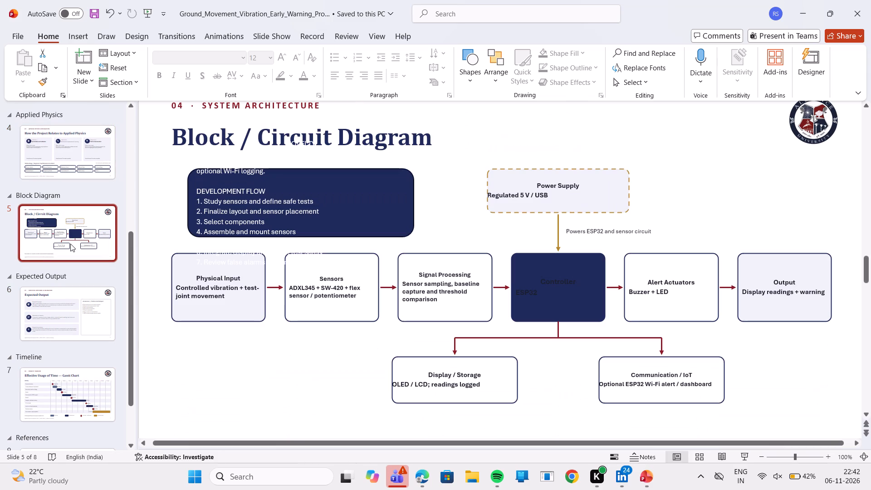
click(66, 147)
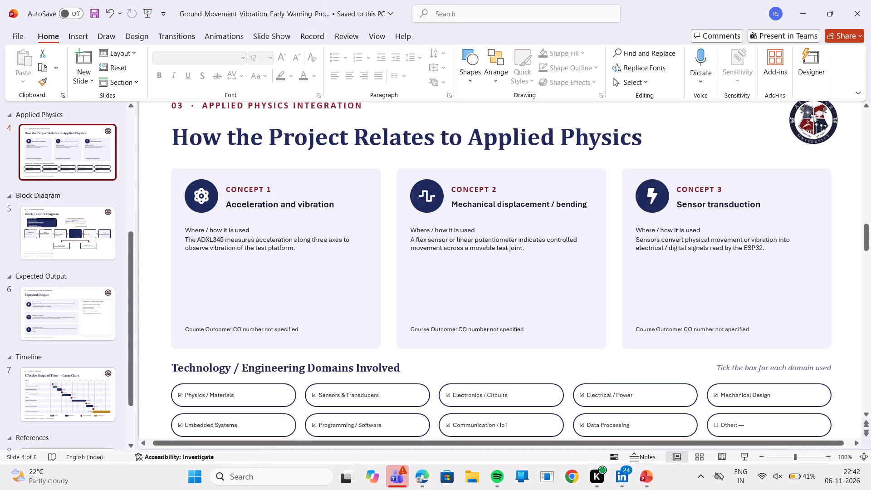
scroll(56, 197, up, 6)
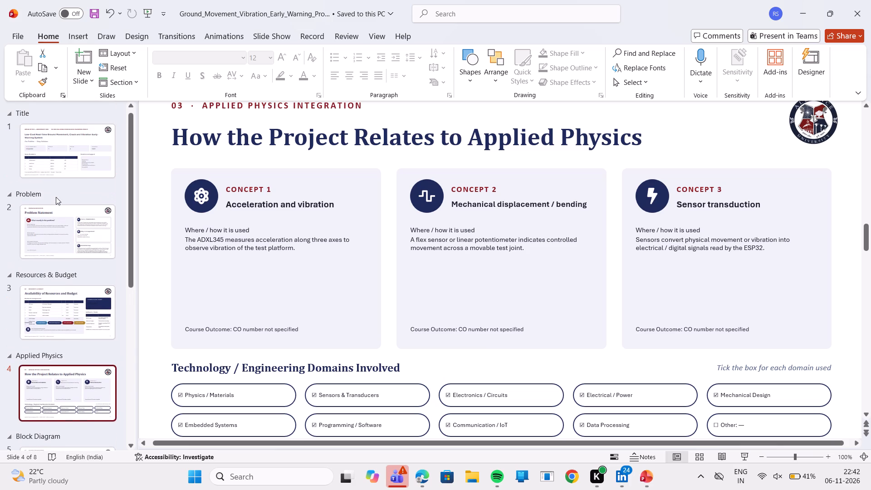
click(64, 158)
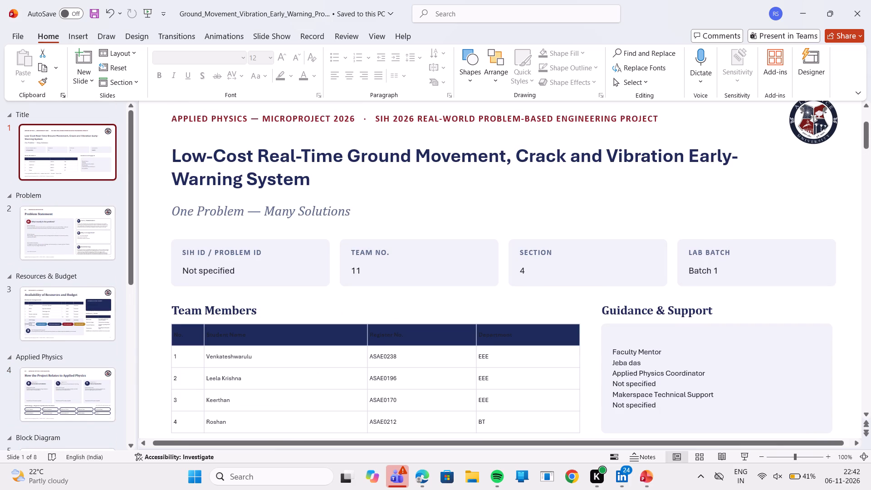
scroll(400, 270, down, 2)
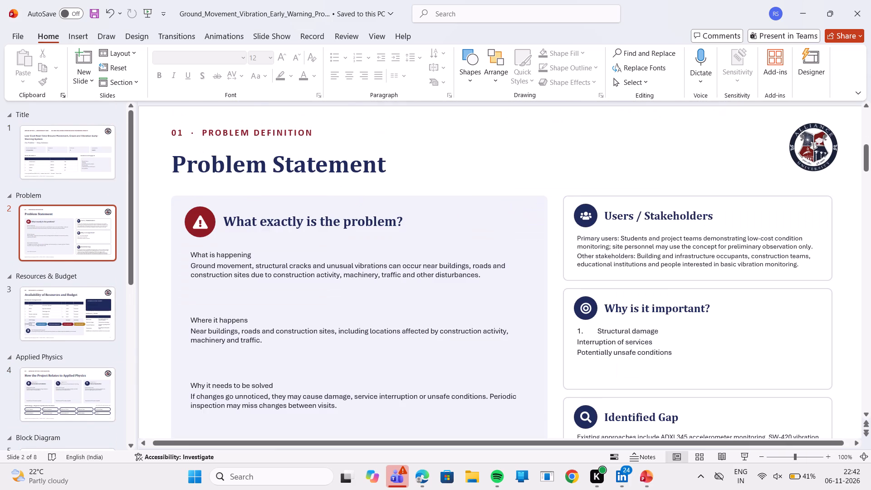
scroll(400, 270, down, 2)
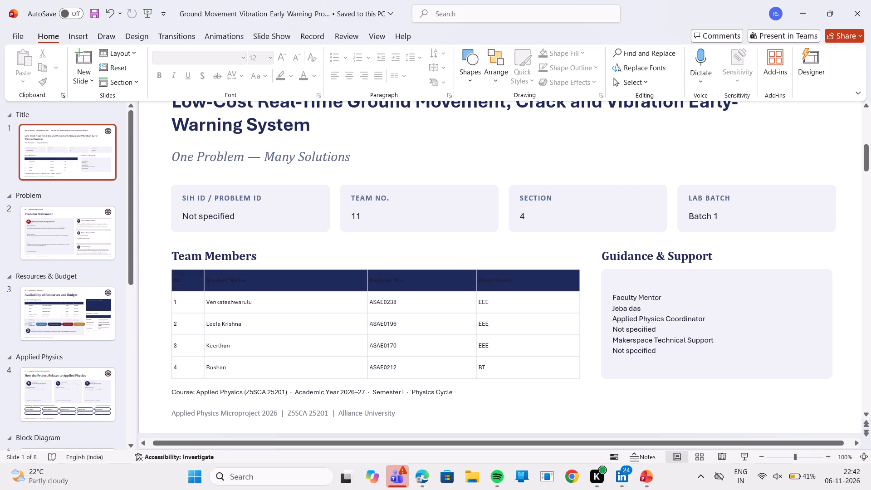
Clear the "Not specified" text beneath Applied Physics Coordinator in the title slide's Guidance & Support box.
click(660, 328)
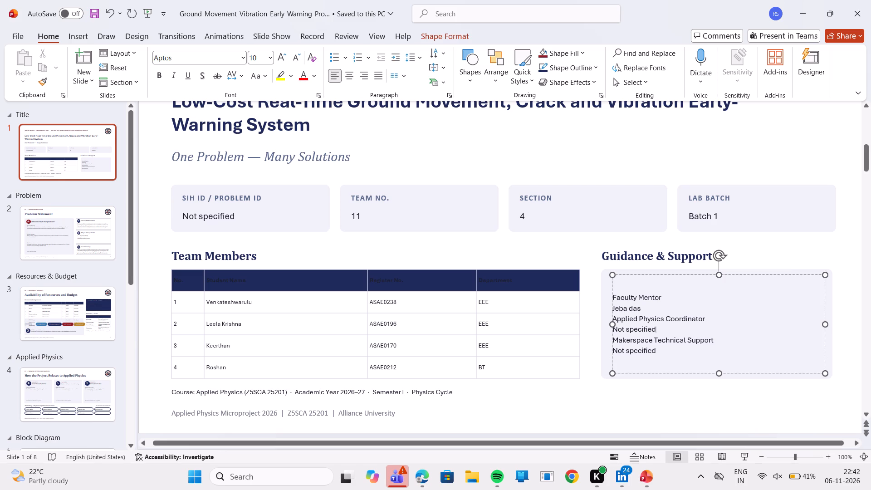
key(BackSpace)
key(BackSpace)
key(BackSpace)
key(BackSpace)
key(BackSpace)
key(BackSpace)
key(BackSpace)
key(BackSpace)
key(BackSpace)
key(BackSpace)
key(BackSpace)
key(BackSpace)
key(BackSpace)
key(Down)
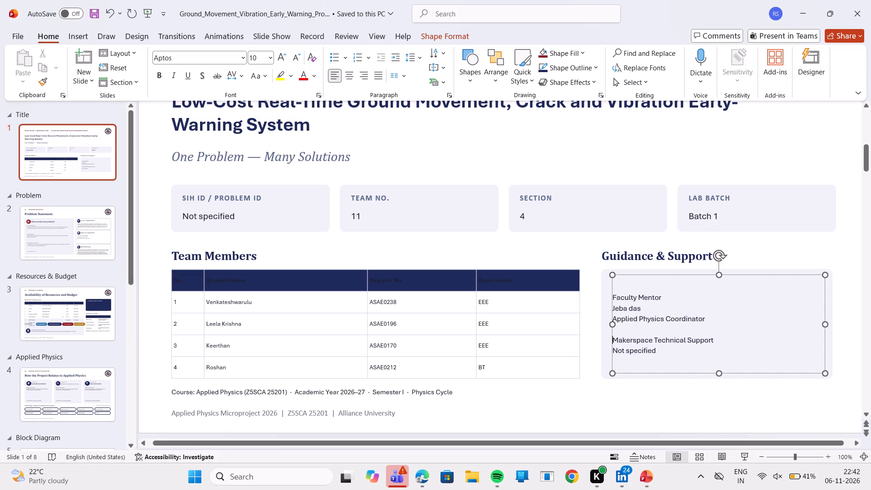
Clear the "Not specified" text beneath Makerspace Technical Support in the title slide's Guidance & Support box.
key(Down)
key(Right)
key(Right)
key(Right)
key(Right)
key(Right)
key(Right)
key(Right)
key(Right)
key(Right)
key(Right)
key(Right)
key(Right)
key(Right)
key(Right)
key(BackSpace)
key(BackSpace)
key(BackSpace)
key(BackSpace)
key(BackSpace)
key(BackSpace)
key(BackSpace)
key(BackSpace)
key(BackSpace)
key(BackSpace)
key(BackSpace)
key(BackSpace)
key(BackSpace)
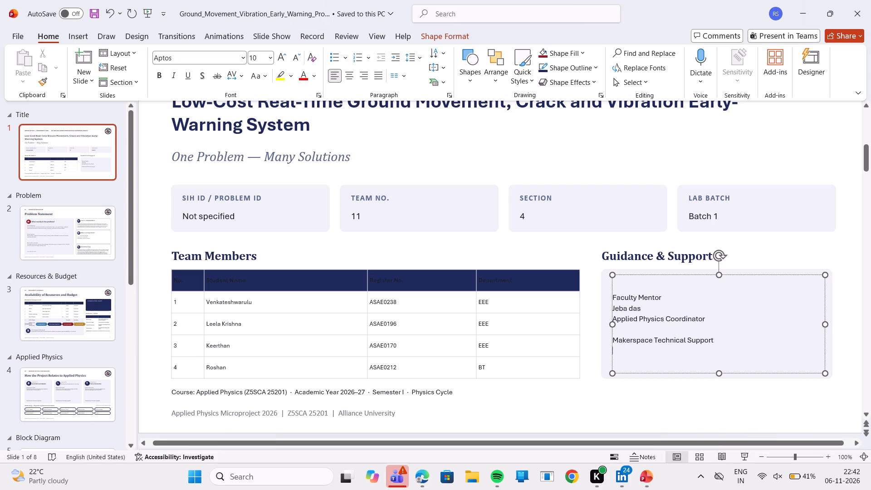
On the Problem Statement slide, extend the Identified Gap card's lower edge slightly so it encloses all of its body text.
click(59, 218)
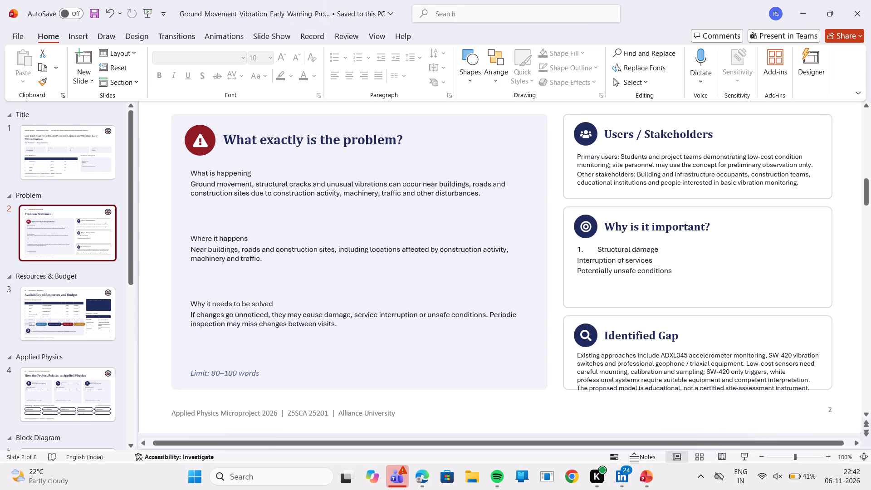
click(572, 387)
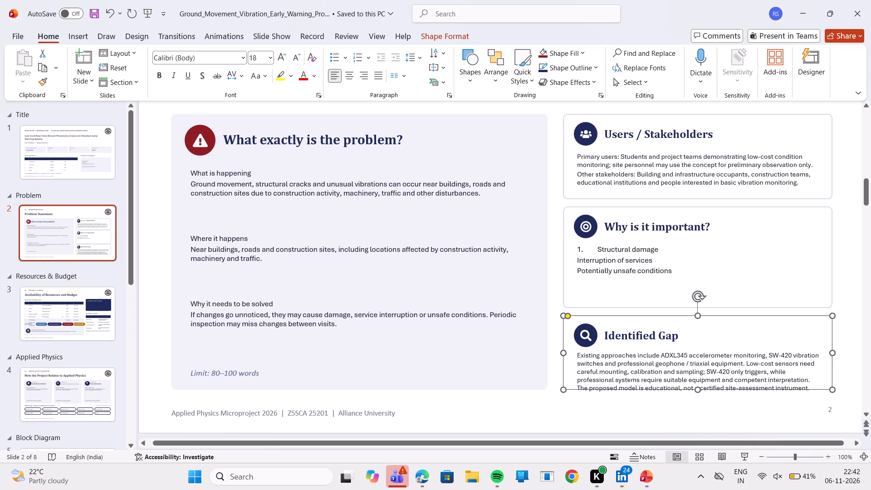
drag(697, 390, 697, 395)
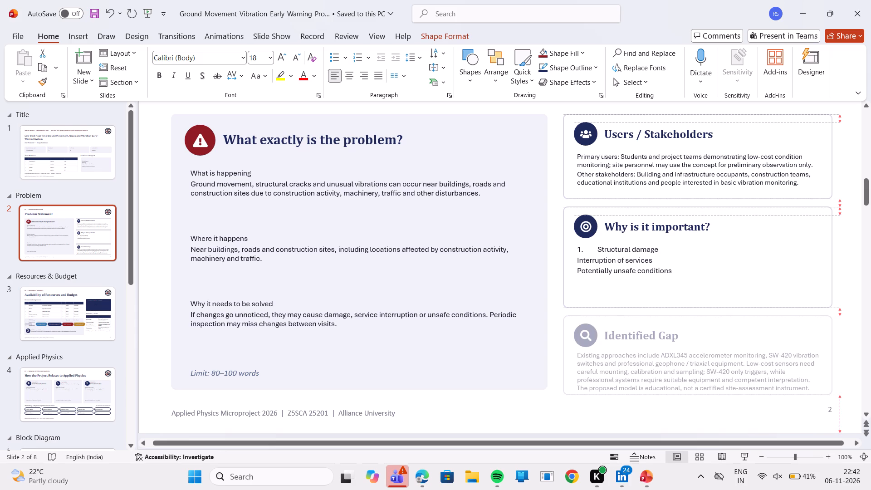
drag(697, 395, 698, 397)
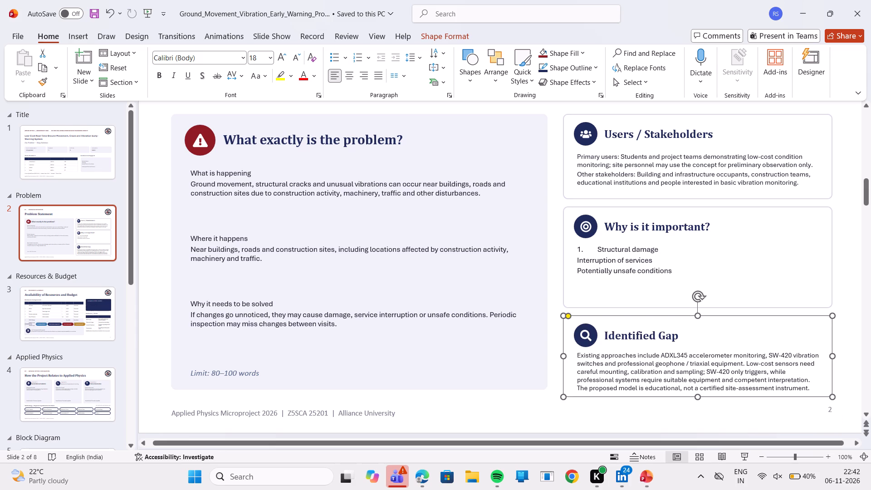
Shorten the "Why is it important?" card from its lower edge to just below its last line of text.
click(670, 305)
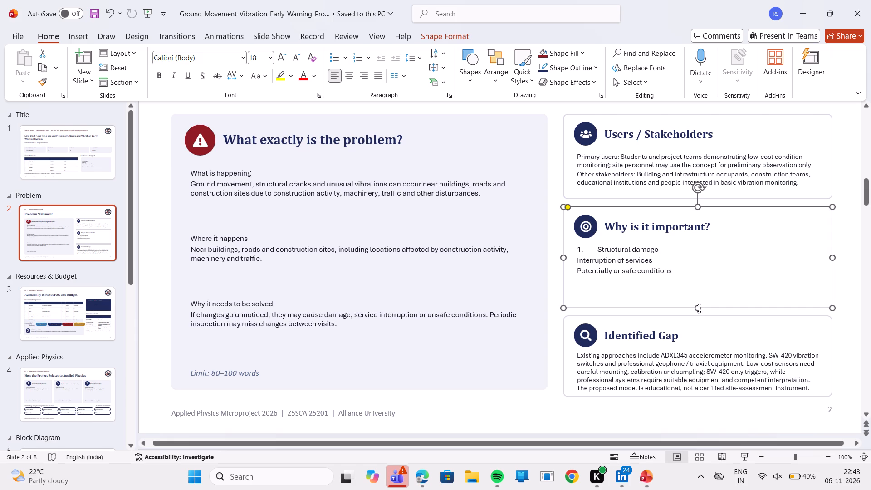
drag(699, 309, 700, 290)
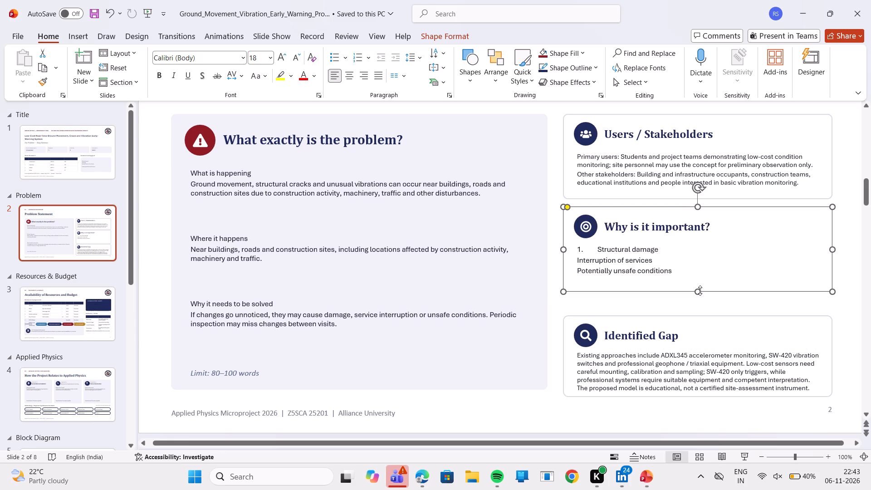
Move the Identified Gap card up to sit just beneath the shortened "Why is it important?" card.
drag(702, 315, 701, 313)
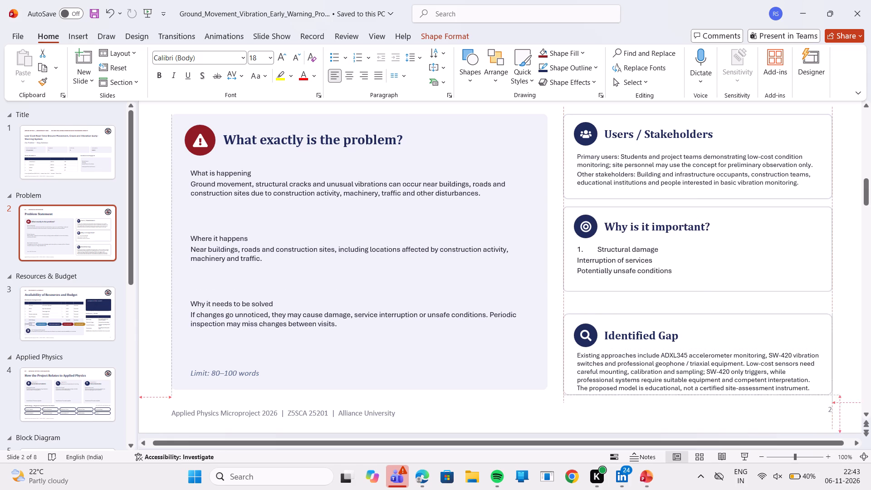
drag(701, 313, 701, 300)
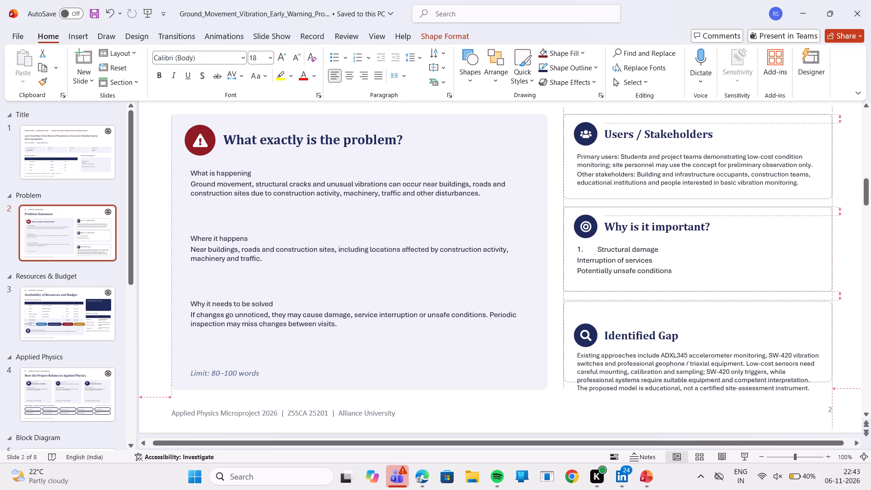
drag(701, 300, 701, 300)
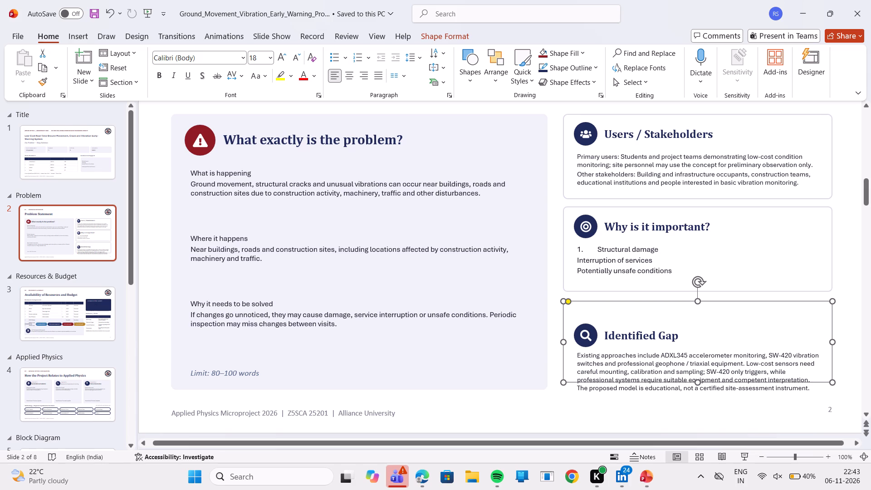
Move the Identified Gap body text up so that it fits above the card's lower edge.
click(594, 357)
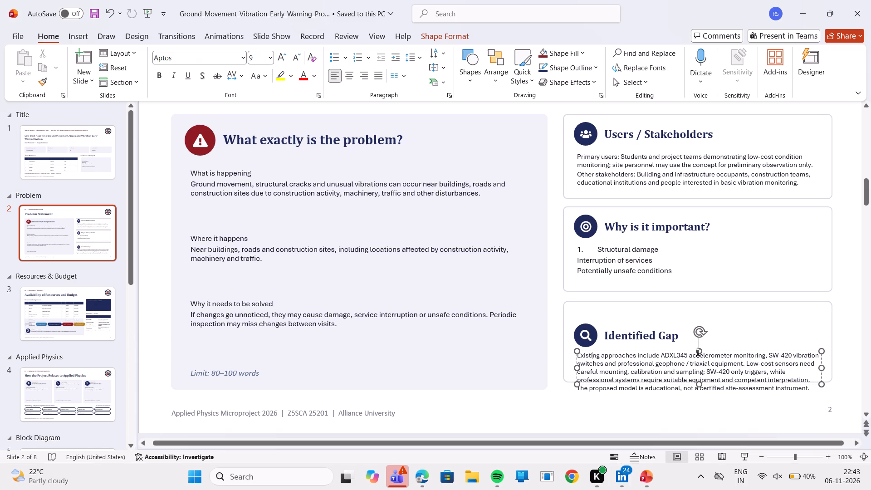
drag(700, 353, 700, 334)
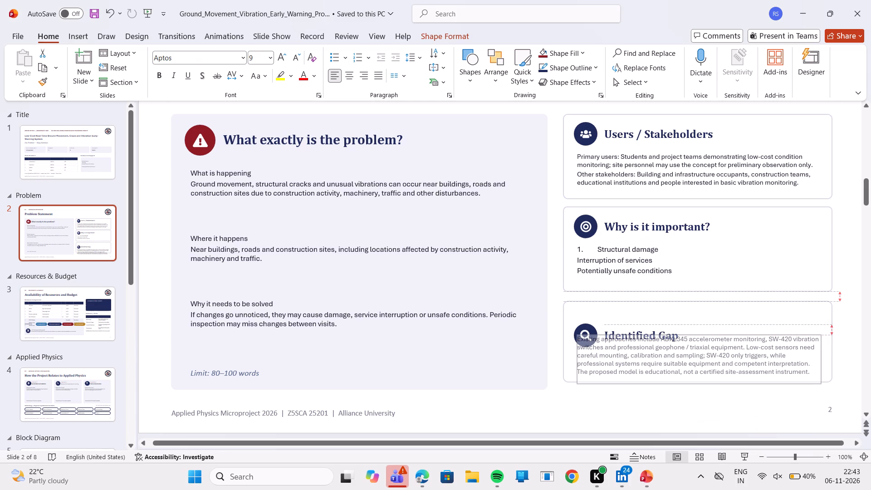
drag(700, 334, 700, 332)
Nudge the Identified Gap card slightly down and move its body text down clear of the heading.
click(592, 323)
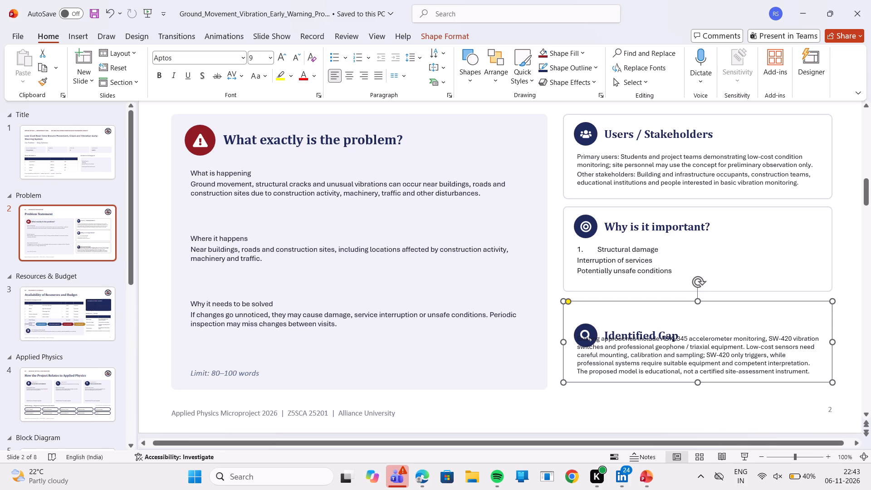
click(587, 328)
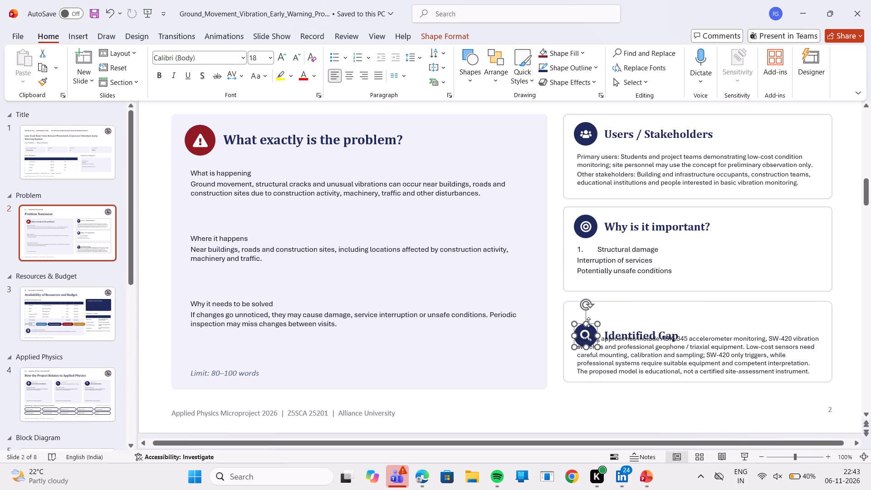
click(588, 322)
drag(587, 316, 587, 321)
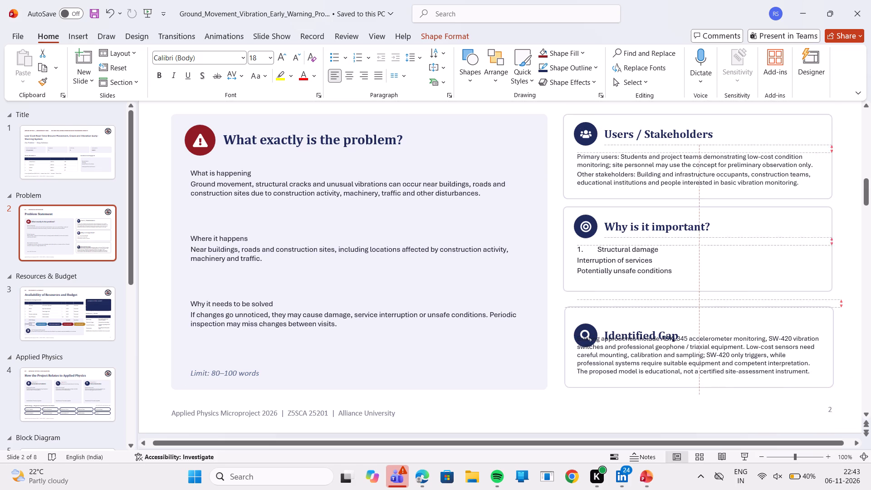
drag(587, 321, 590, 324)
click(631, 358)
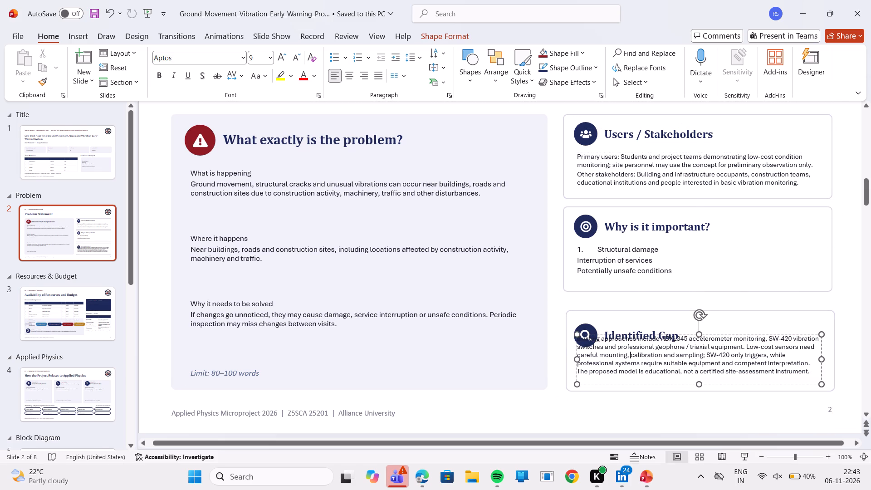
drag(682, 333, 682, 344)
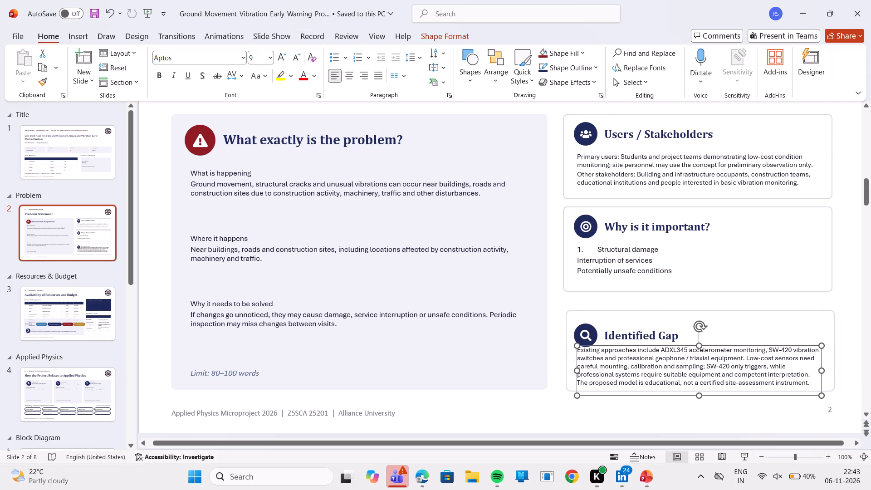
Move the Identified Gap heading and its magnifier icon with the circle up to the card's upper edge.
click(648, 336)
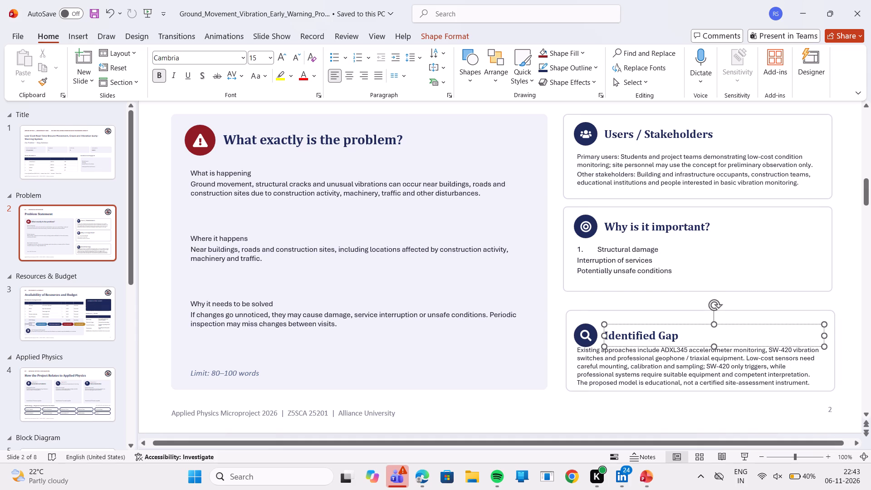
drag(697, 324, 697, 310)
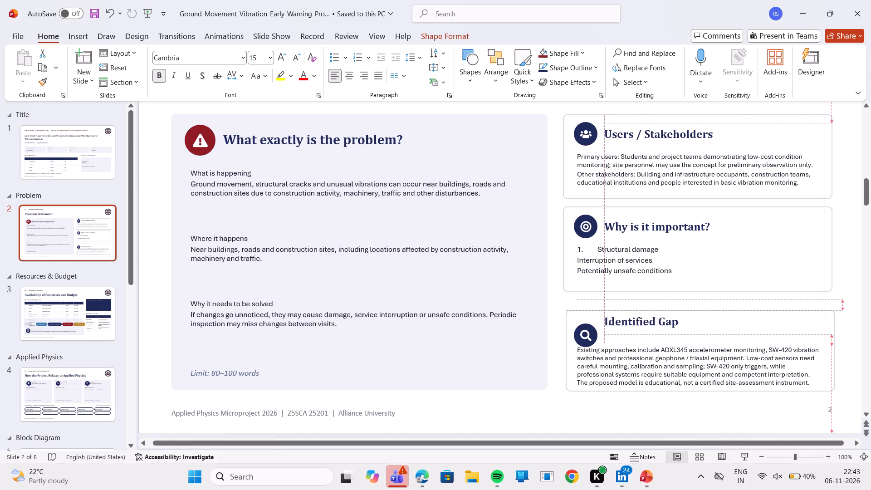
drag(697, 310, 697, 311)
click(593, 335)
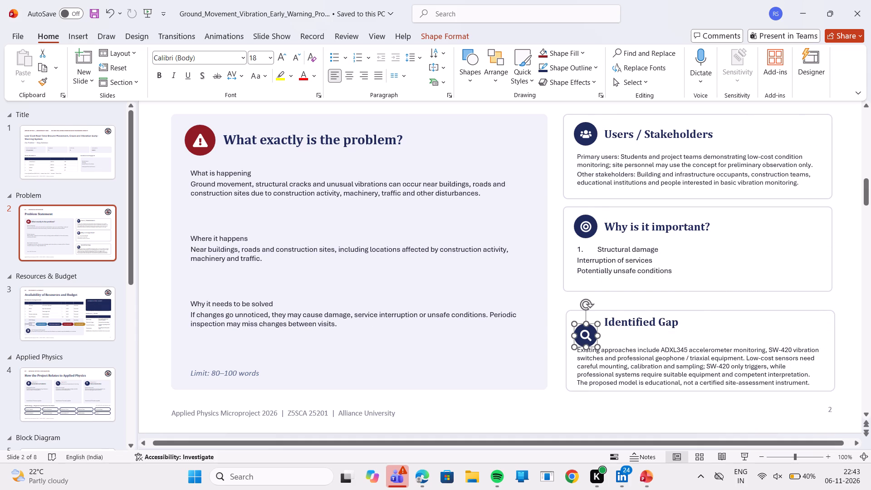
drag(590, 329, 591, 314)
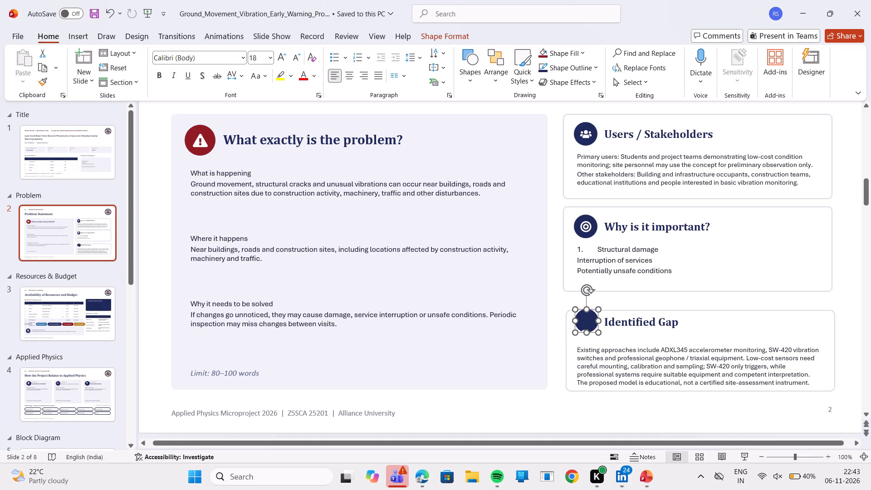
click(583, 337)
drag(584, 334, 586, 326)
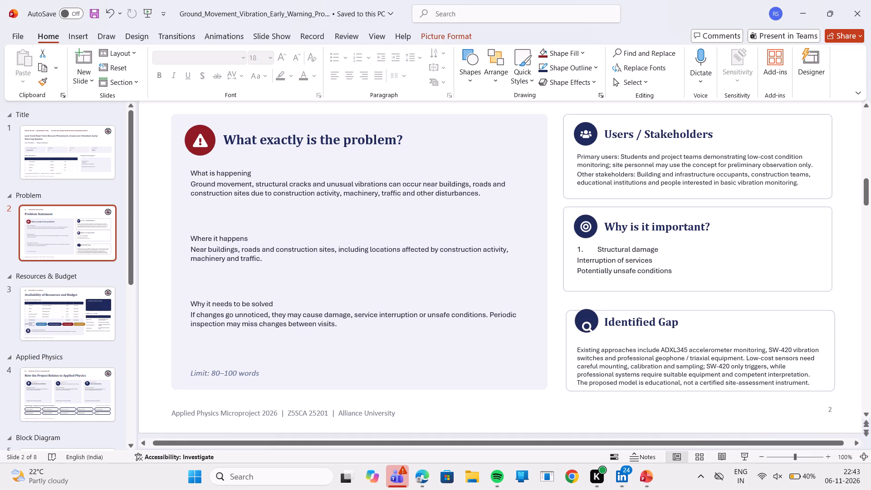
drag(586, 326, 585, 320)
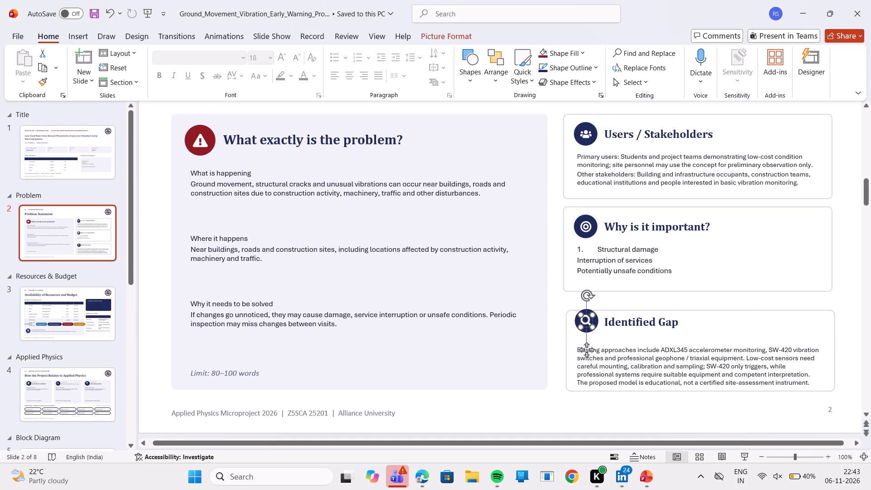
Move the Identified Gap body text up beneath its heading and nudge the card up to frame the contents evenly.
click(747, 335)
click(720, 362)
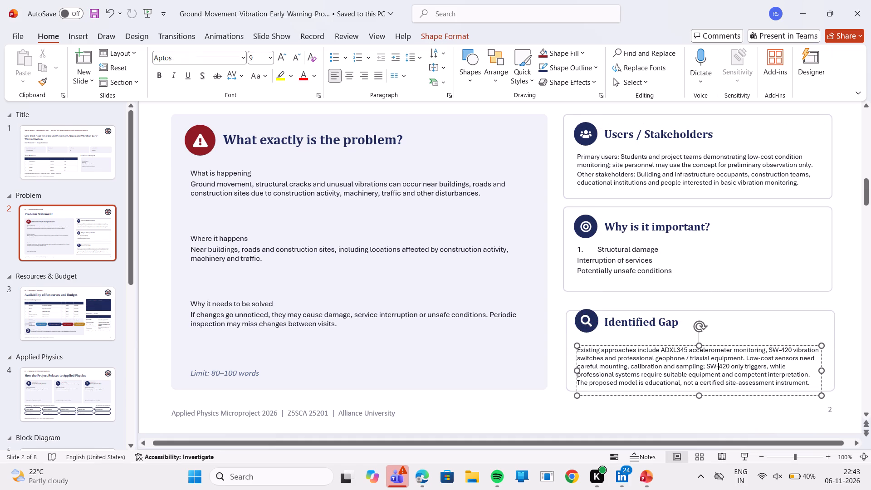
drag(692, 345, 692, 334)
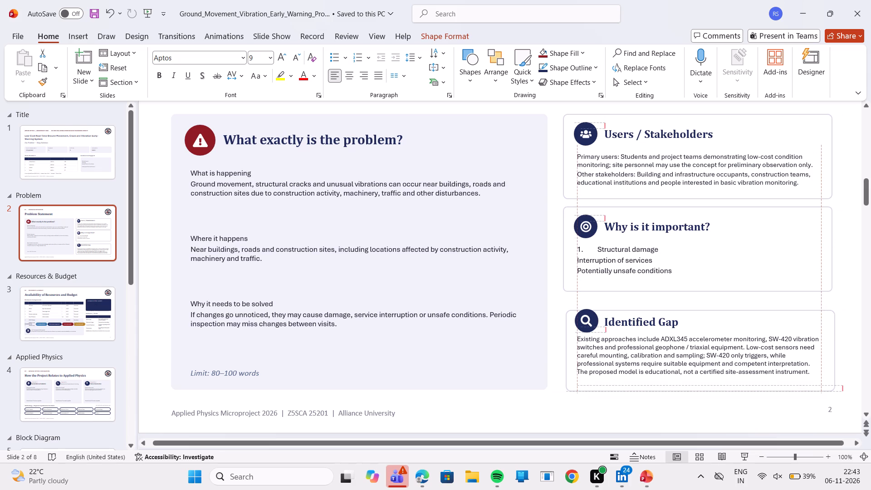
drag(692, 334, 692, 335)
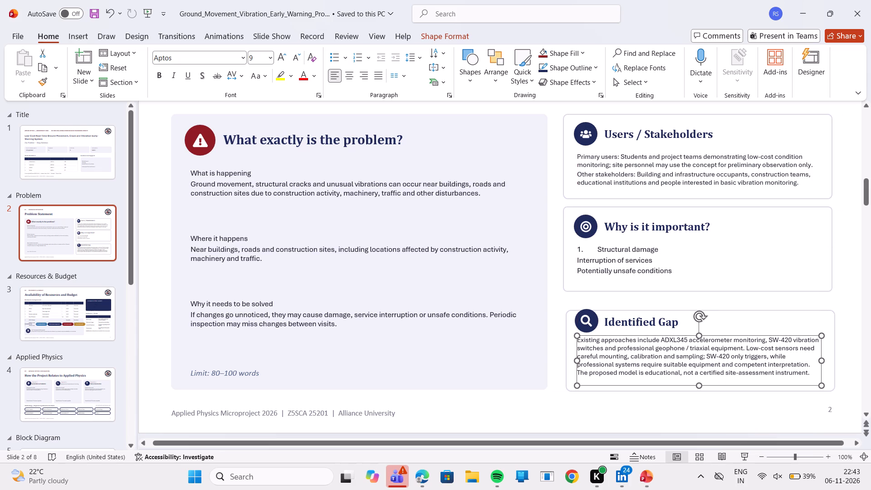
click(688, 310)
drag(688, 310, 688, 305)
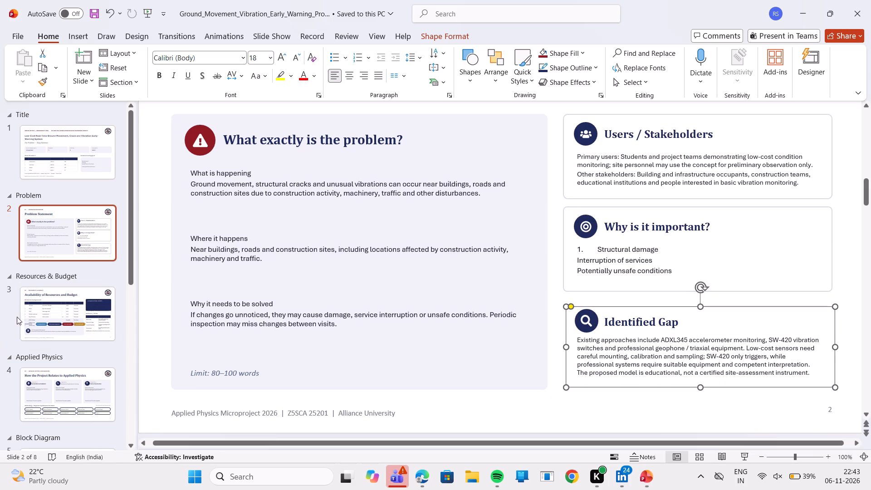
Change the header row text of the Team Members table on the title slide to white.
click(49, 303)
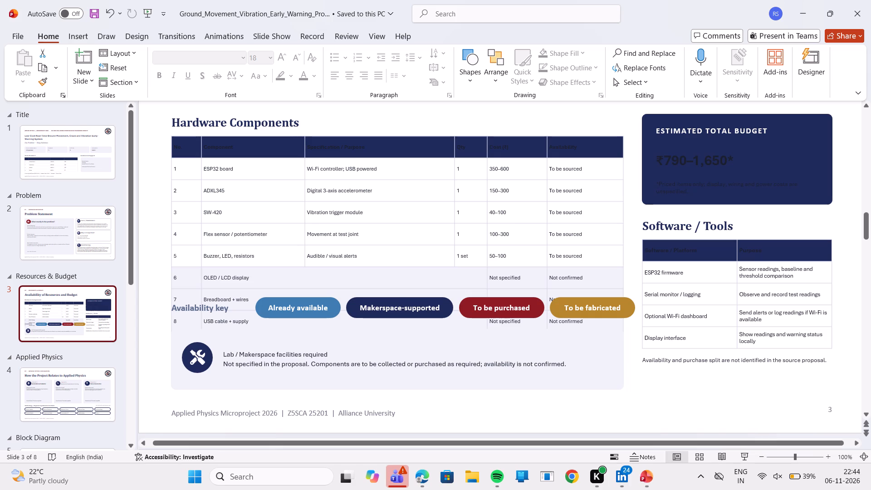
click(82, 128)
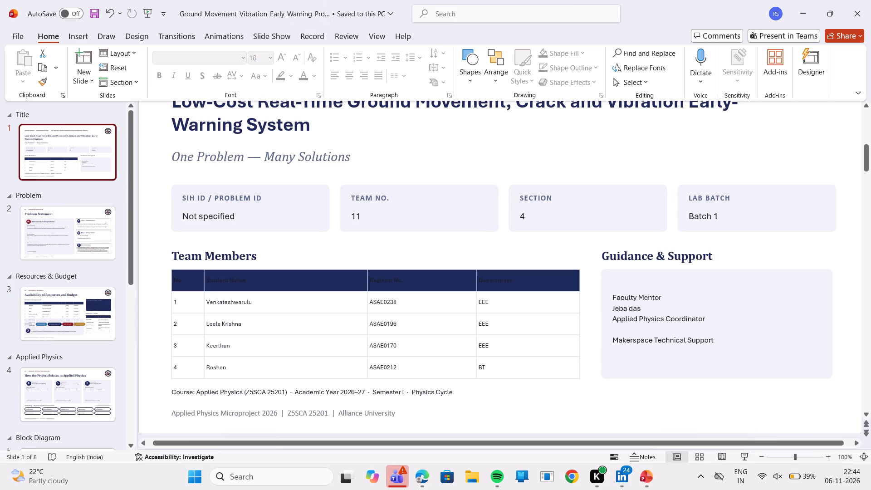
drag(175, 278, 203, 280)
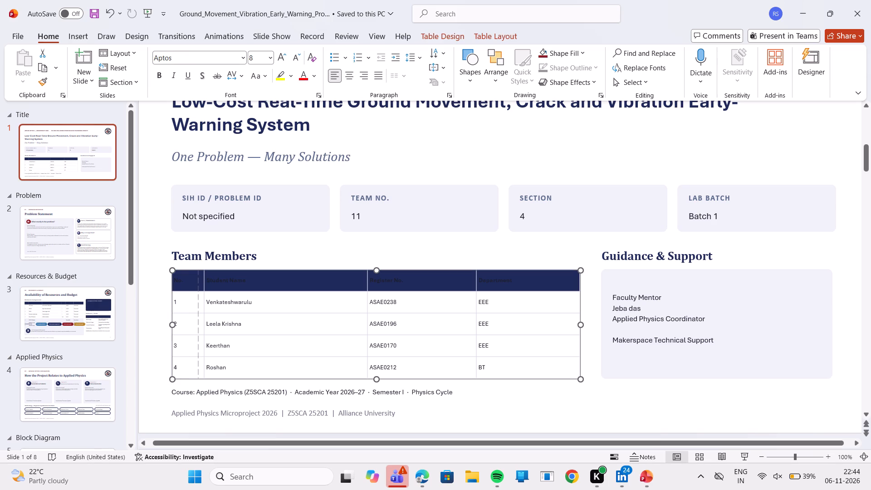
drag(203, 280, 170, 286)
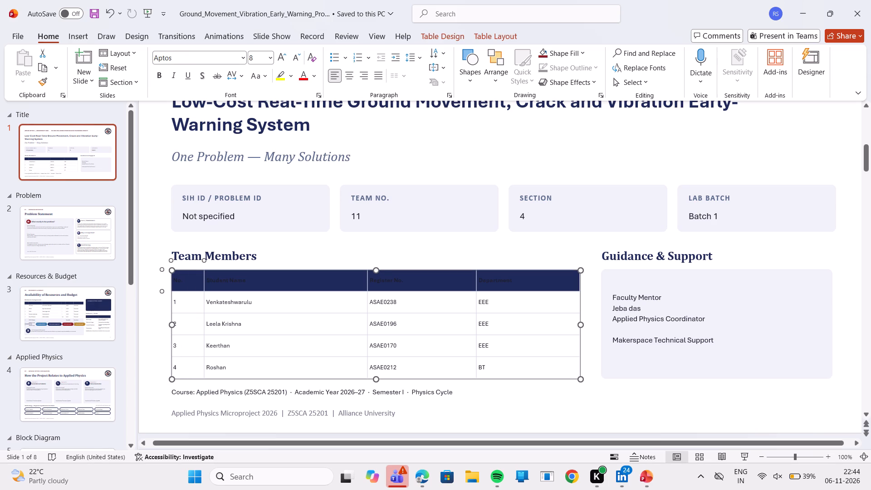
click(197, 275)
drag(193, 279, 222, 279)
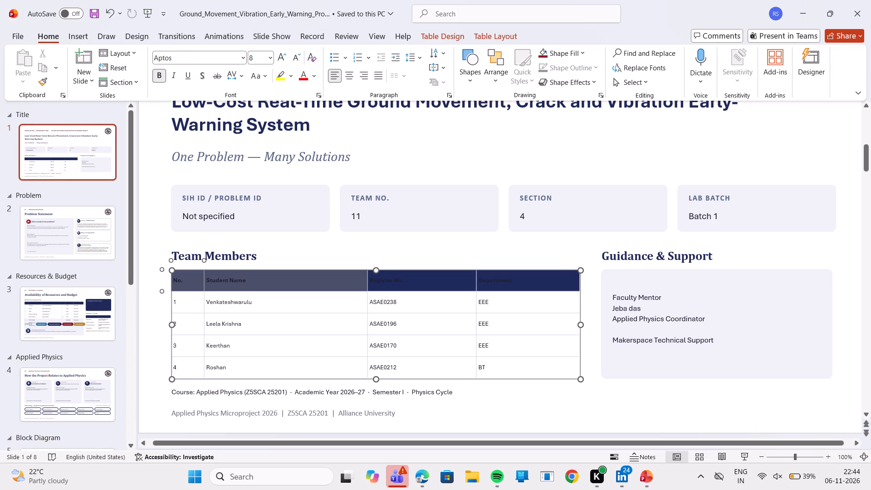
drag(222, 279, 511, 284)
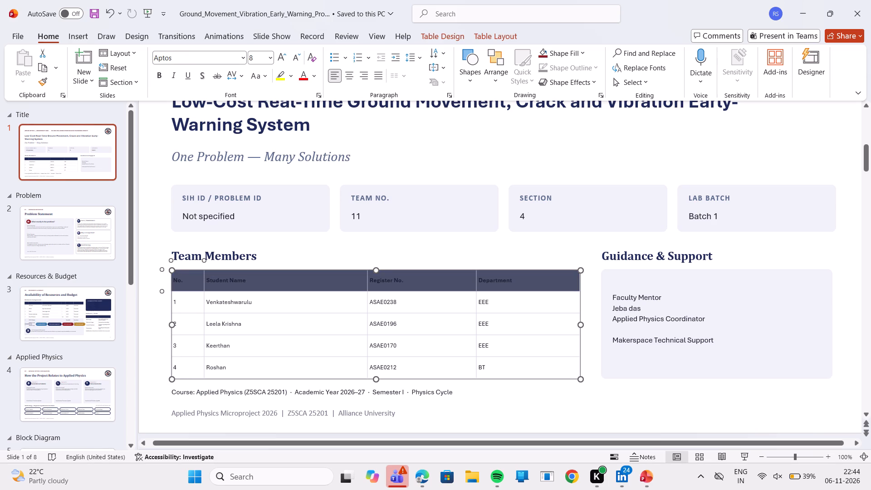
drag(511, 284, 515, 279)
right_click(515, 279)
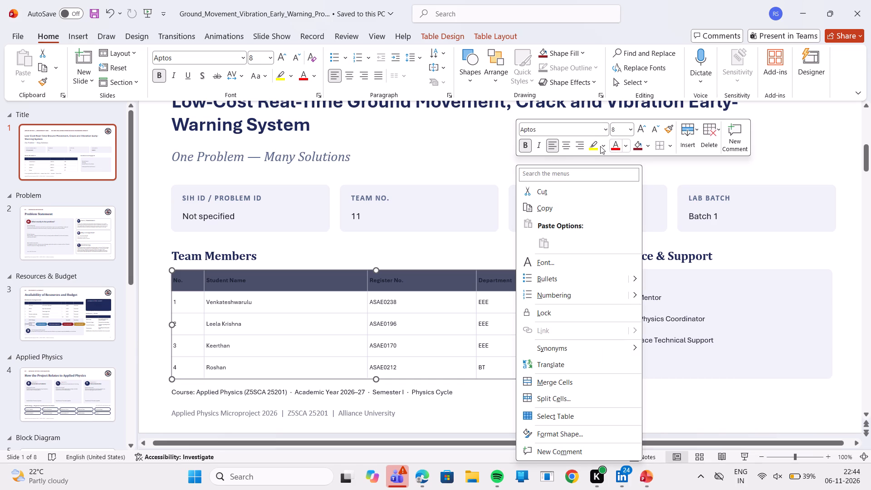
click(628, 147)
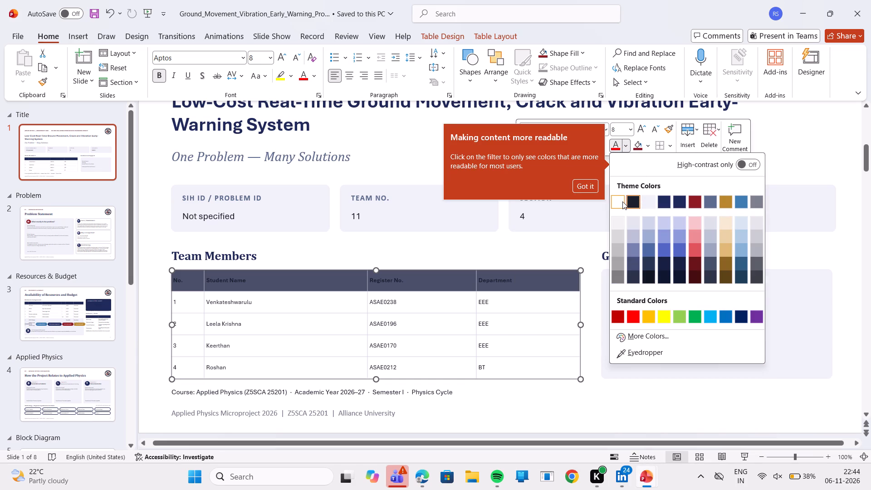
click(622, 201)
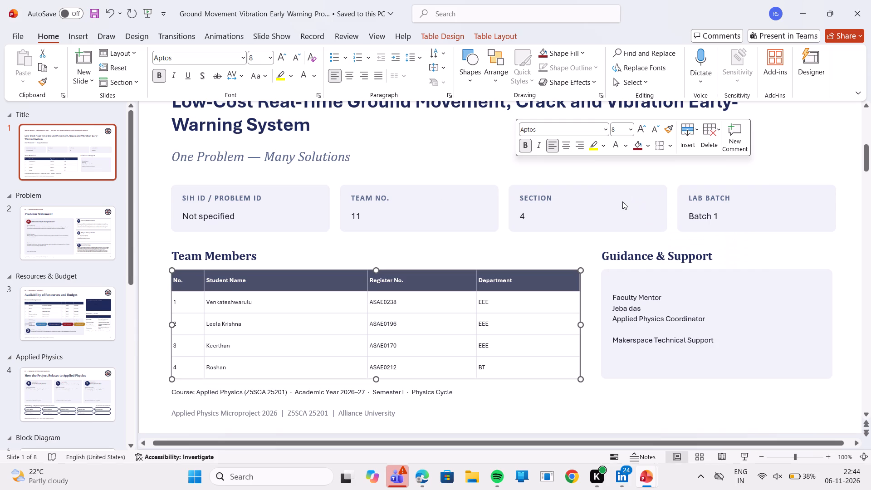
Change the estimated total budget amount on the Resources & Budget slide to white text.
click(81, 226)
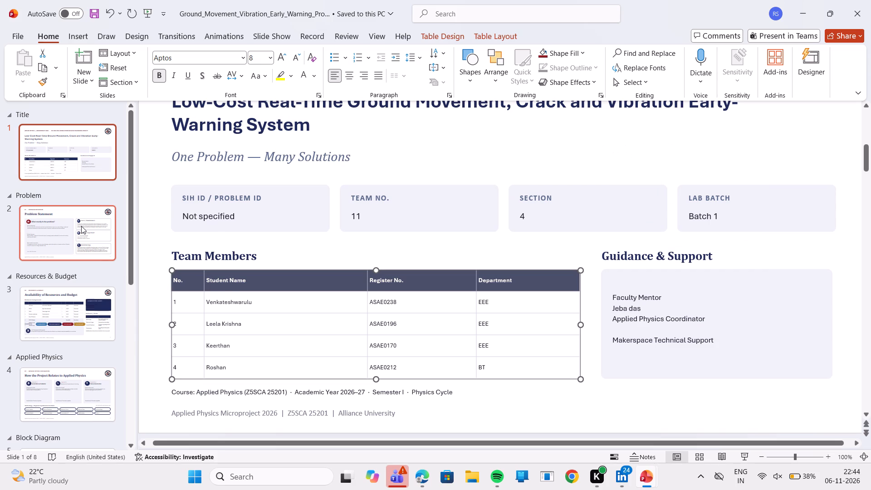
click(56, 305)
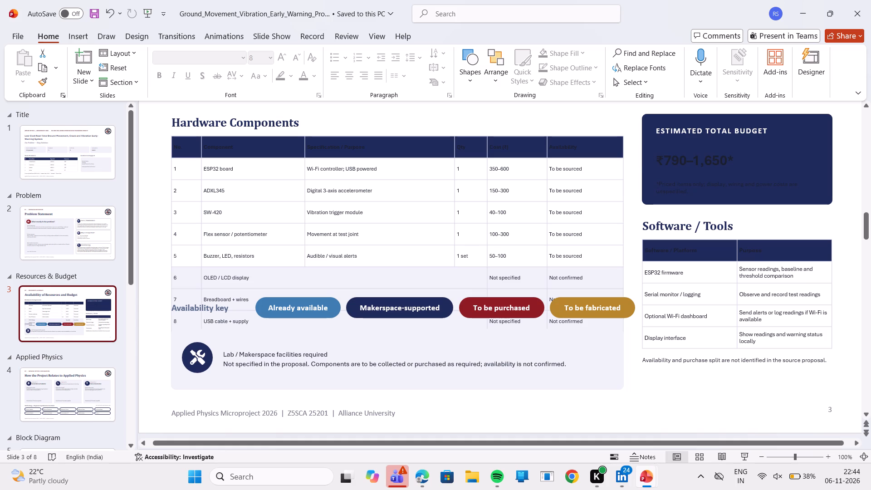
right_click(665, 158)
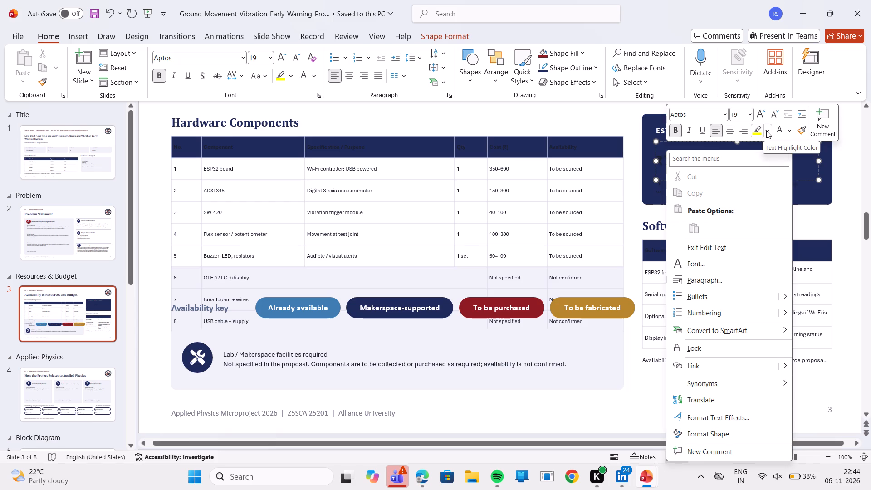
click(766, 131)
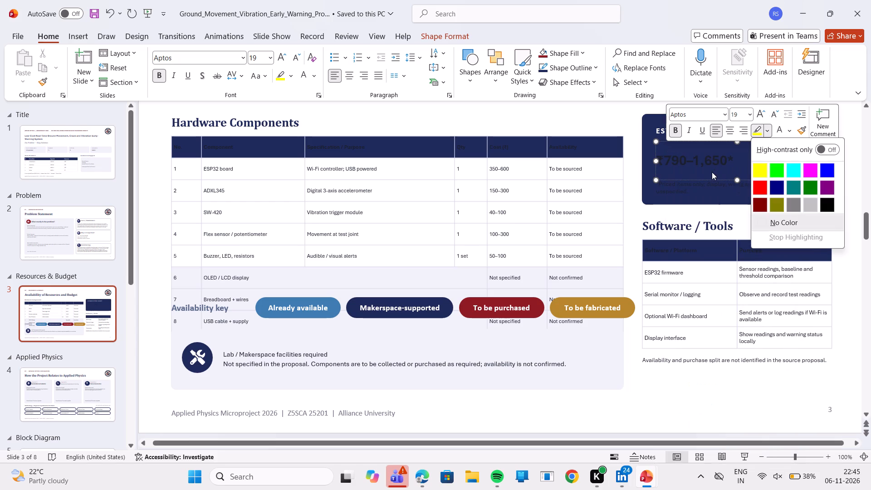
click(712, 172)
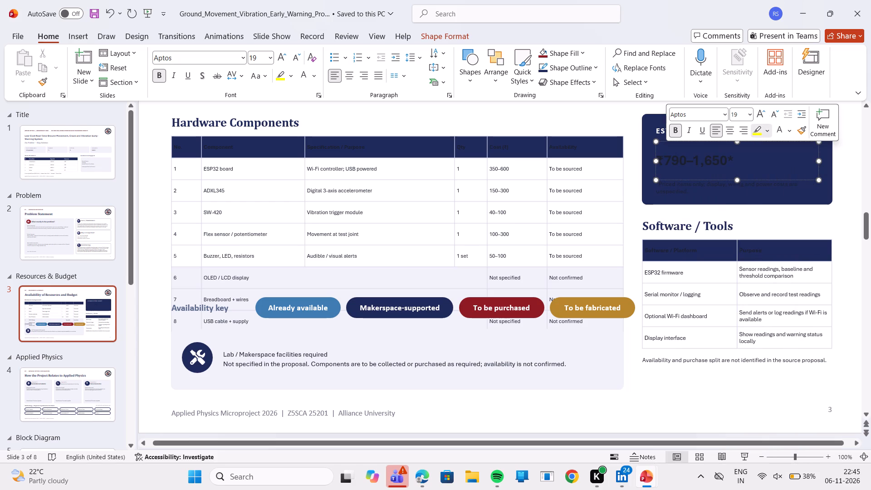
drag(663, 155, 751, 160)
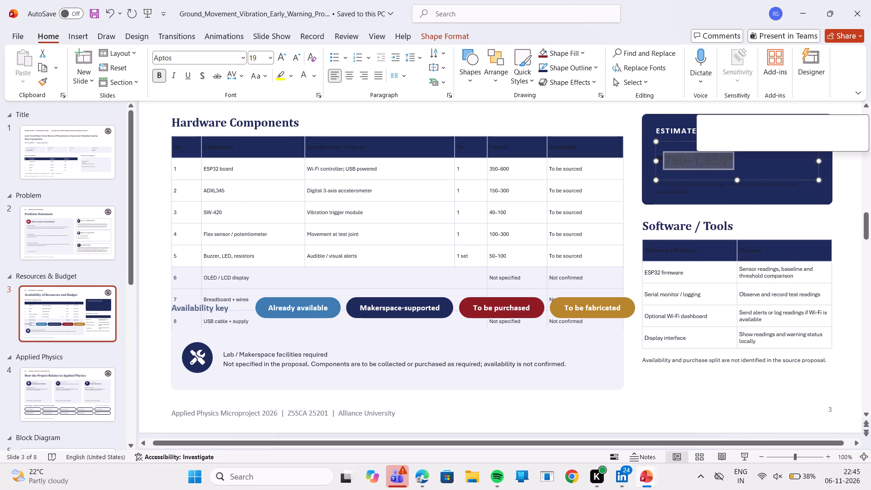
click(751, 160)
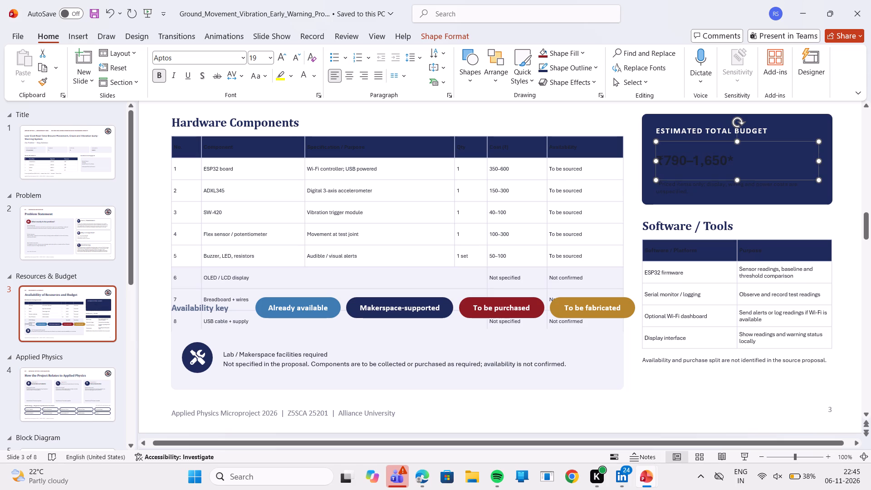
drag(732, 159, 685, 160)
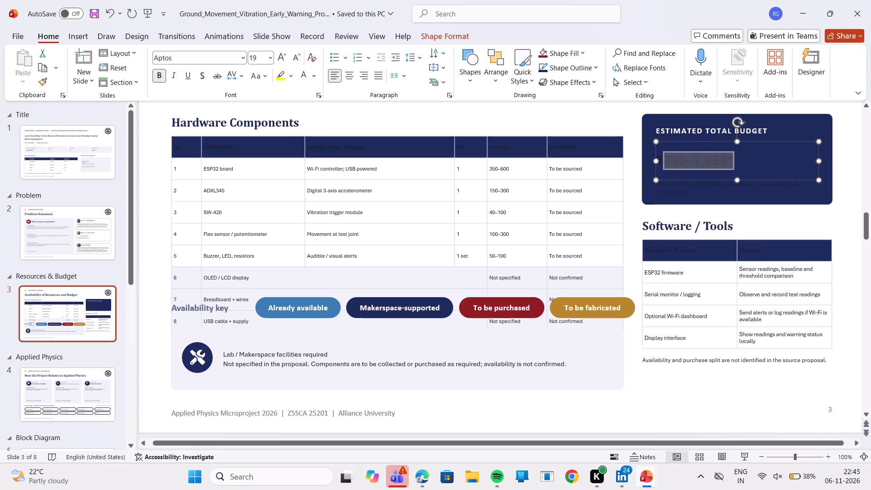
drag(685, 160, 656, 160)
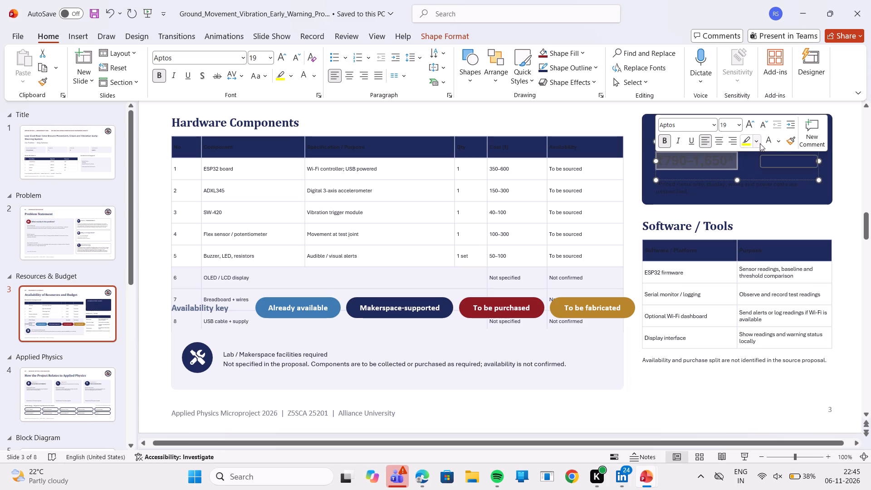
click(778, 142)
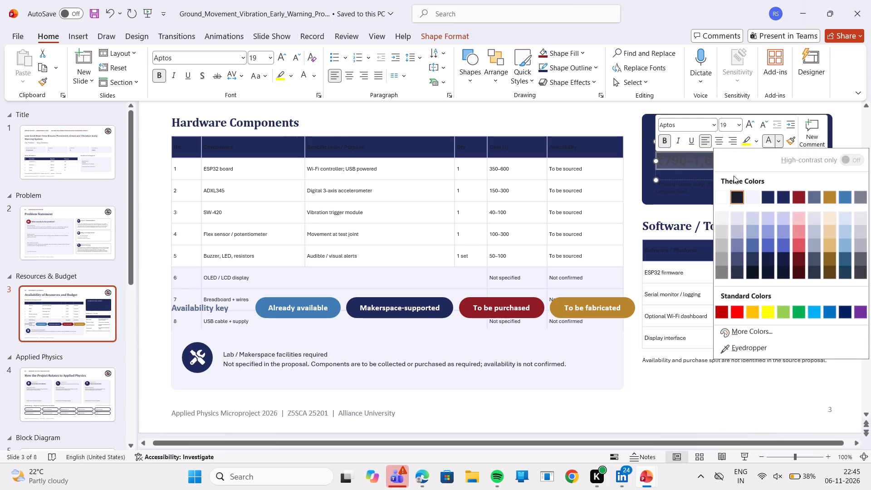
click(724, 191)
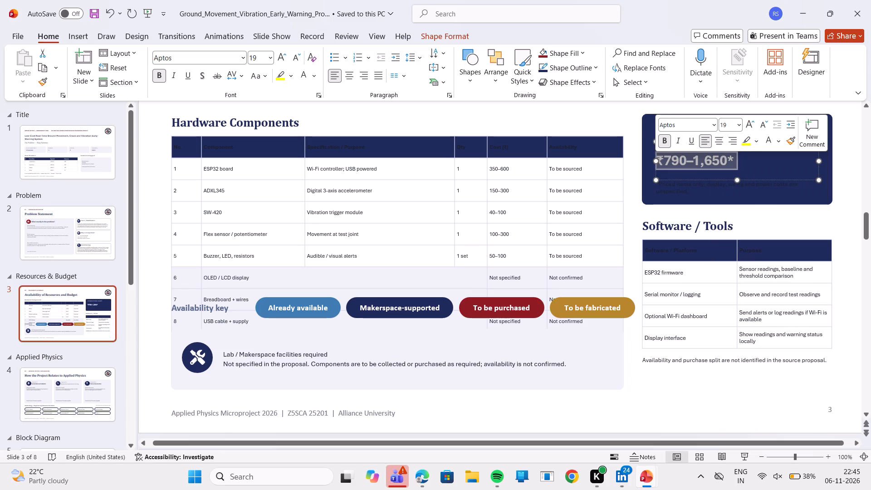
Change the header row text of the Hardware Components table to white.
click(181, 148)
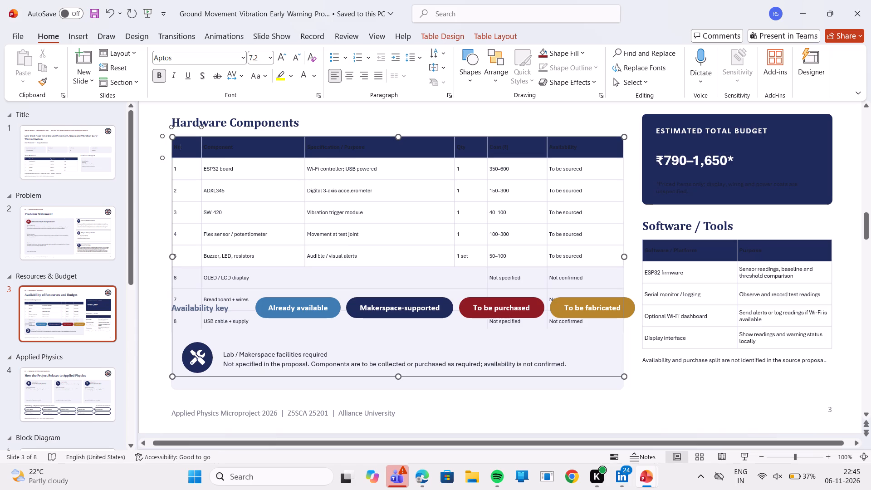
key(Left)
key(Left)
drag(179, 147, 316, 152)
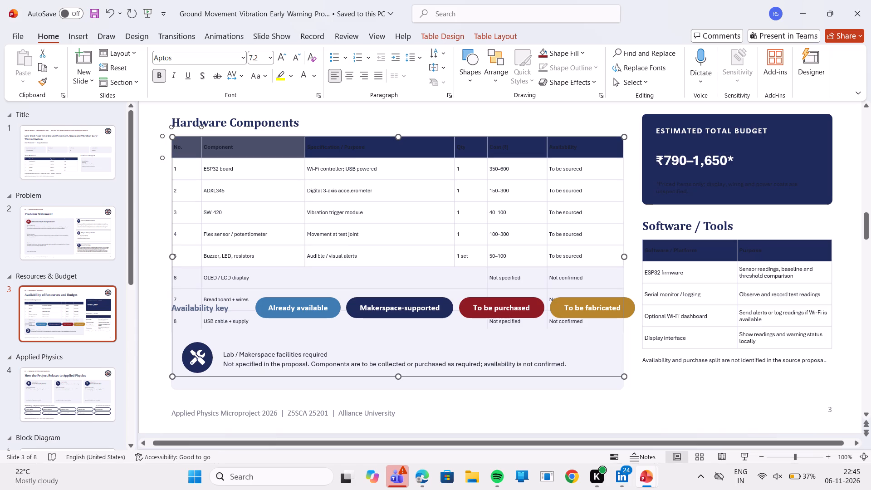
drag(316, 152, 577, 152)
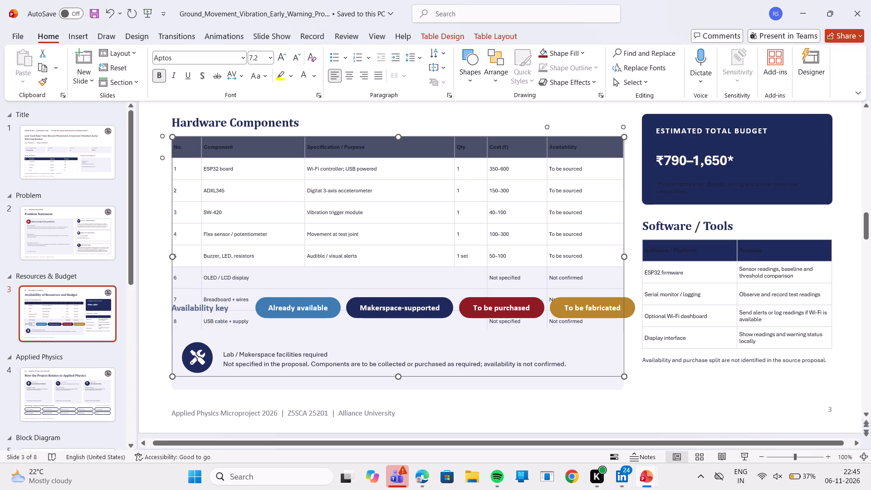
right_click(577, 152)
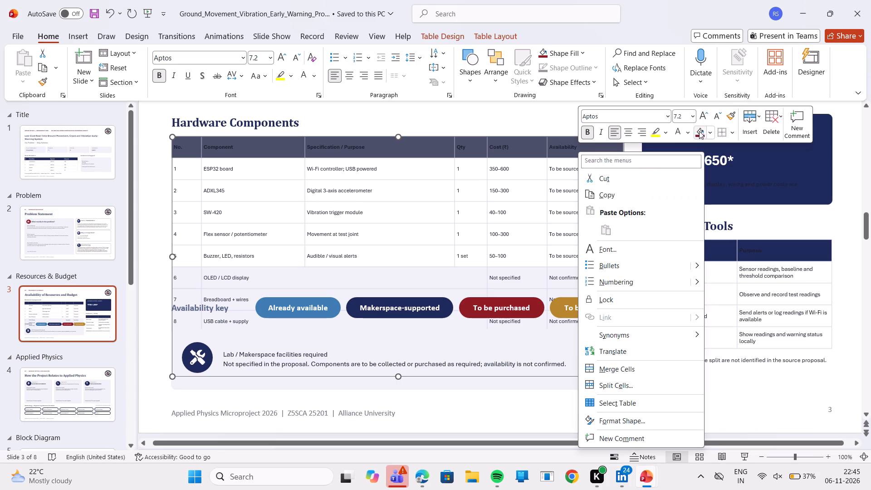
click(688, 132)
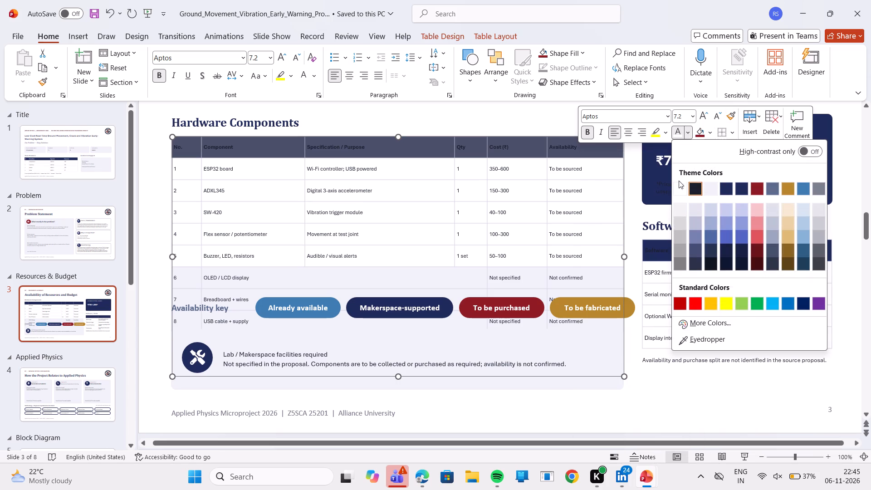
click(680, 186)
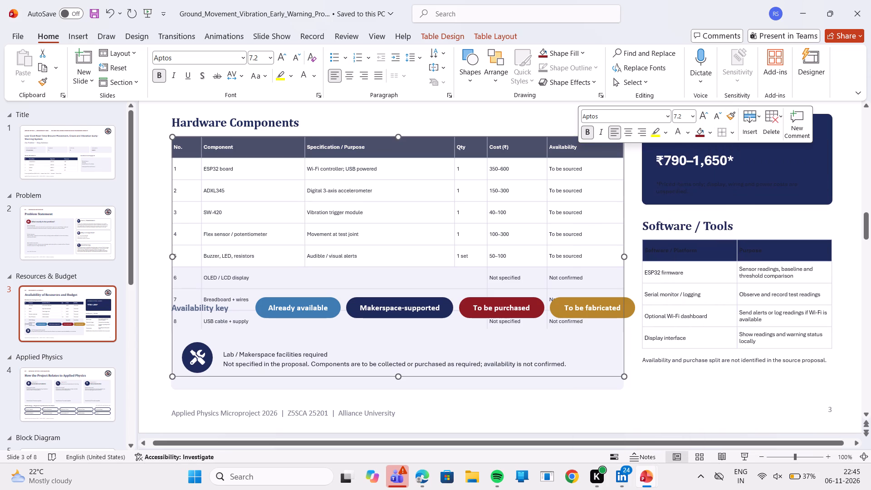
click(651, 424)
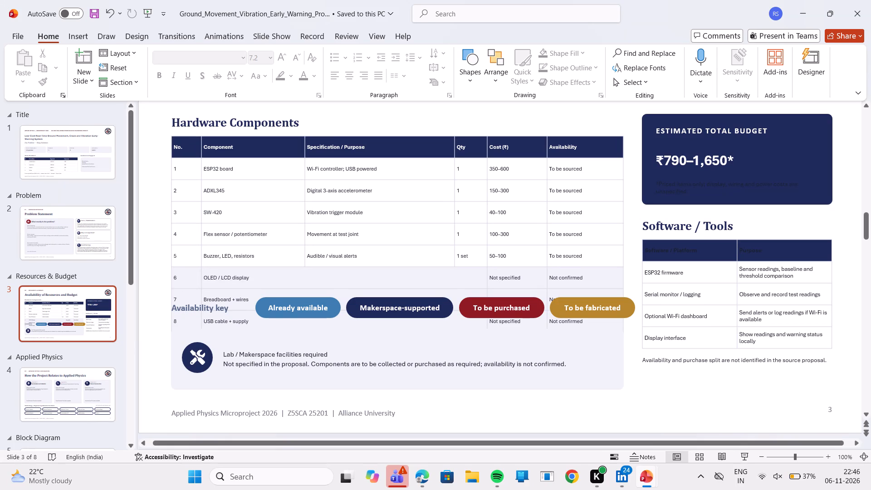
Delete the Availability key label that overlaps the lower rows of the Hardware Components table.
click(195, 308)
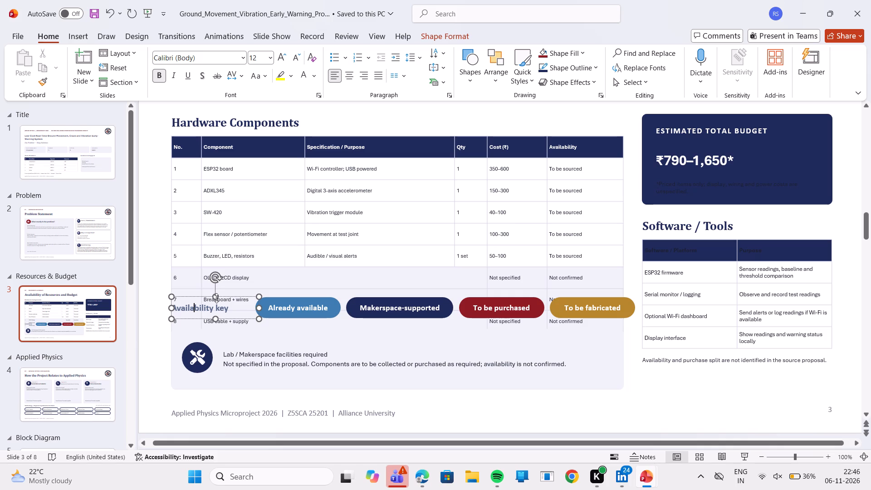
drag(226, 296, 230, 326)
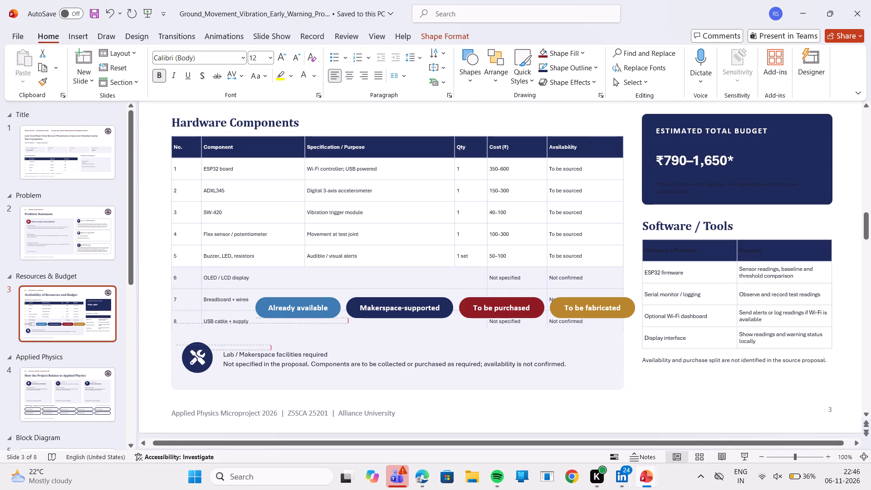
drag(230, 326, 236, 311)
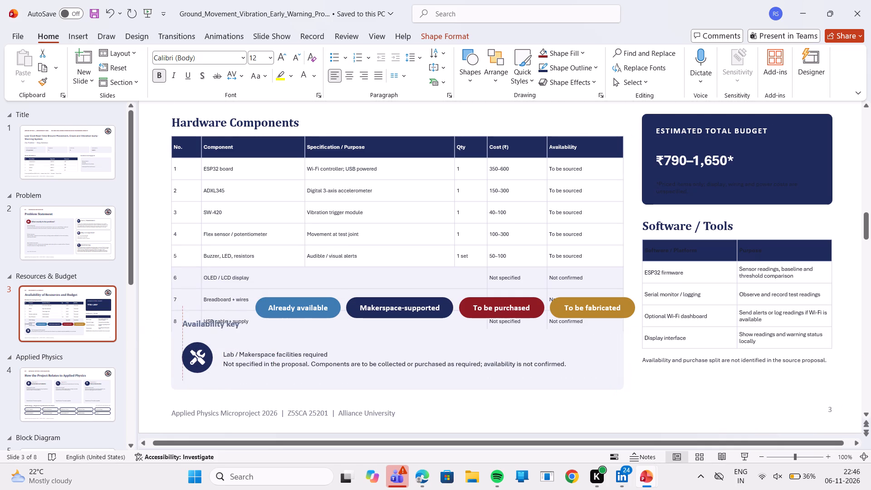
drag(236, 311, 237, 307)
key(BackSpace)
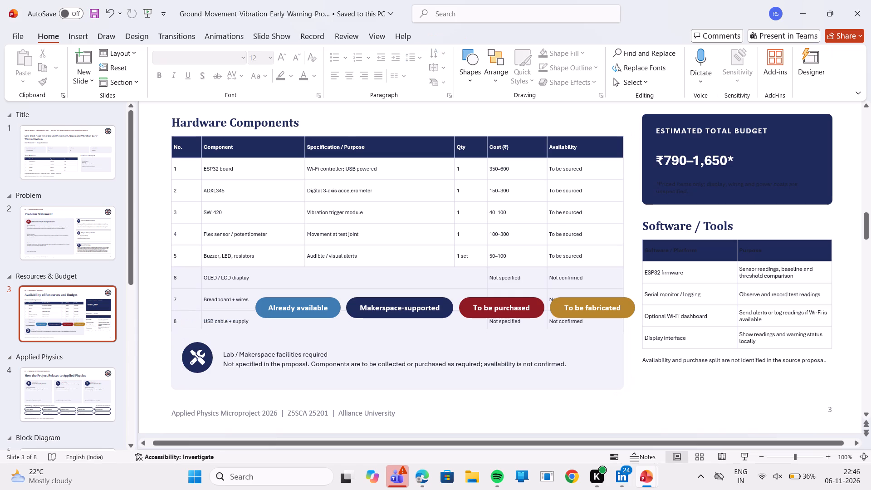
Delete the blue "Already available" label that overlaps the lower rows of the Hardware Components table.
click(268, 310)
key(BackSpace)
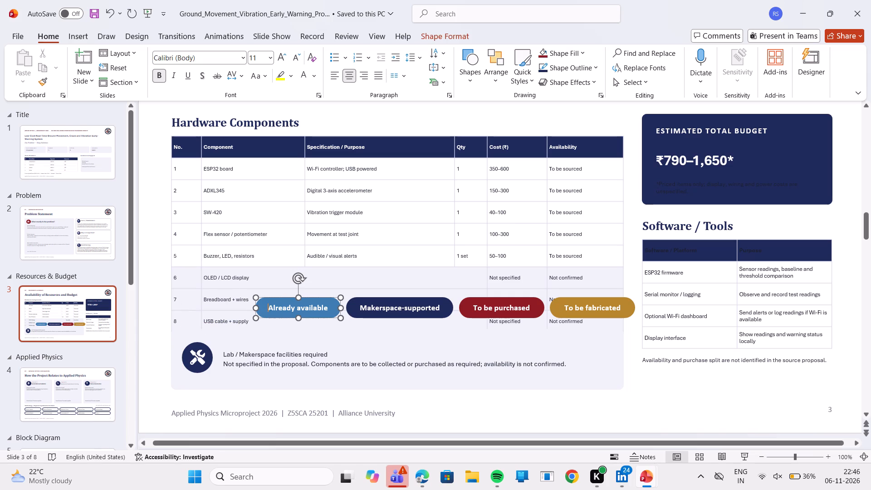
key(BackSpace)
click(335, 306)
key(BackSpace)
key(BackSpace)
key(BackSpace)
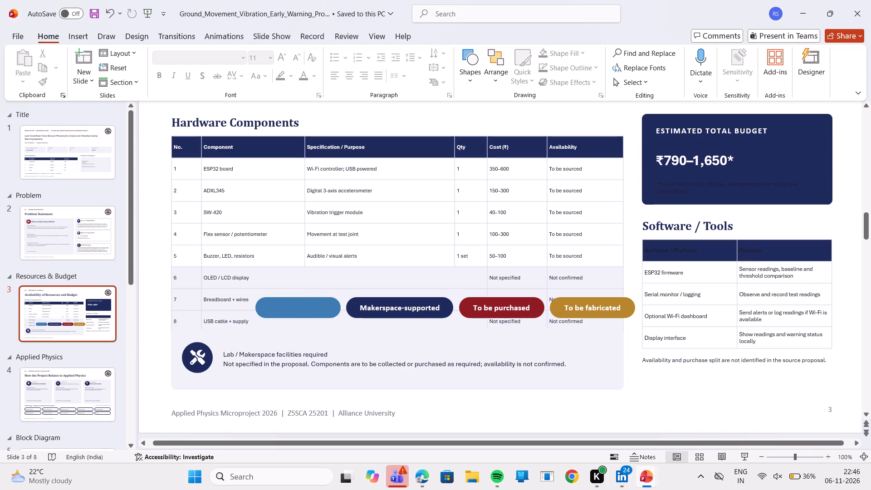
click(335, 306)
key(BackSpace)
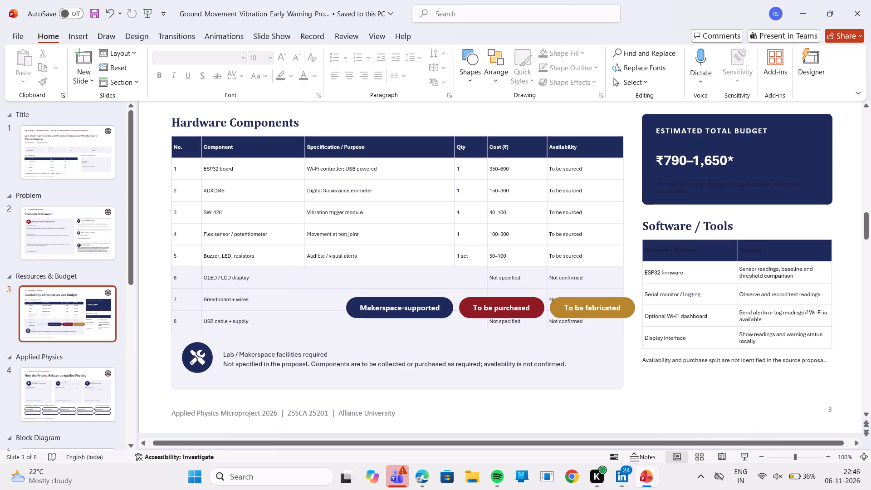
Delete the navy "Makerspace-supported" label that overlaps the lower rows of the Hardware Components table.
click(396, 301)
key(BackSpace)
key(BackSpace)
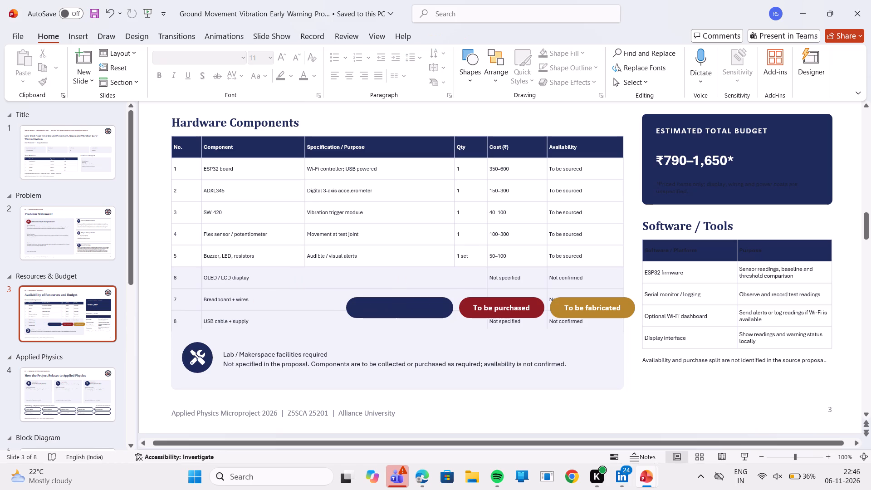
click(396, 301)
key(BackSpace)
key(BackSpace)
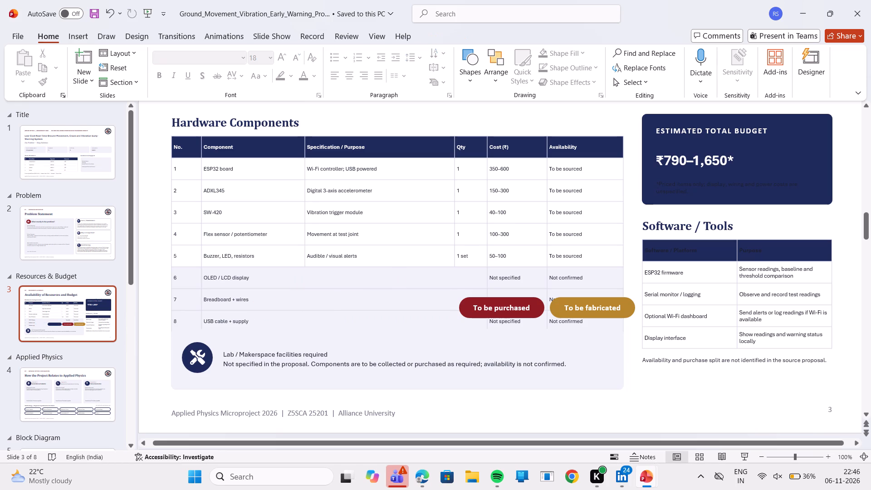
Delete the red "To be purchased" label covering part of the Breadboard + wires and USB cable + supply rows.
click(489, 307)
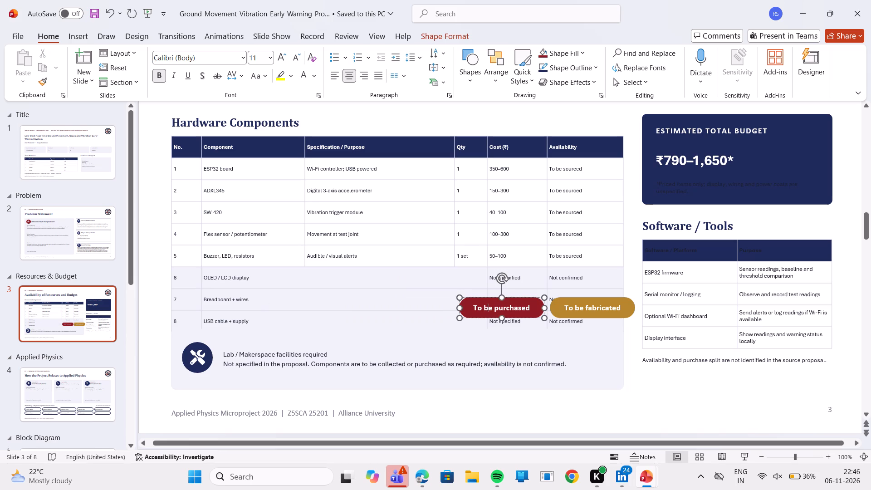
key(BackSpace)
key(BackSpace)
click(489, 307)
key(BackSpace)
key(BackSpace)
key(BackSpace)
key(BackSpace)
key(BackSpace)
click(476, 305)
key(BackSpace)
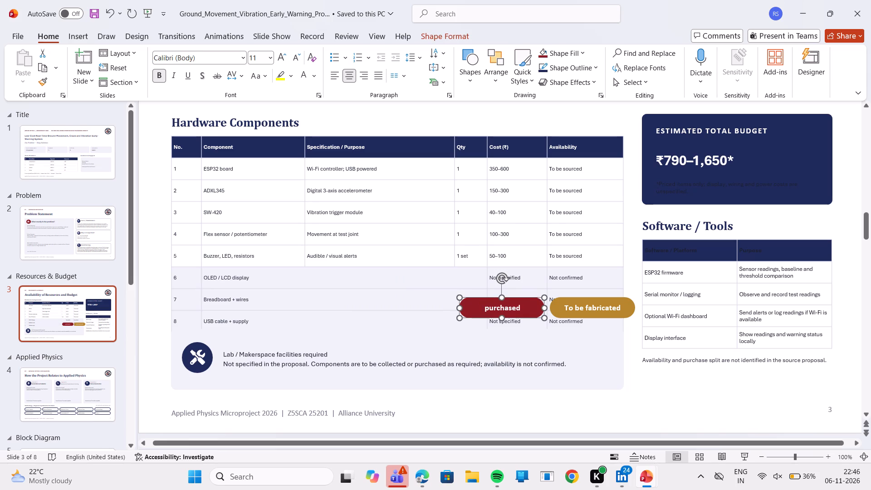
key(BackSpace)
click(476, 305)
key(BackSpace)
key(BackSpace)
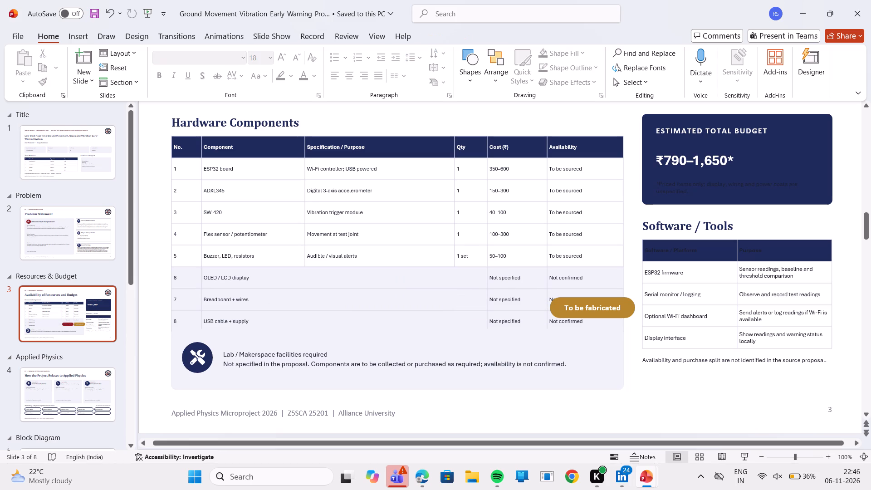
Delete the gold "To be fabricated" label covering the Availability column of the Hardware Components table.
click(631, 304)
key(BackSpace)
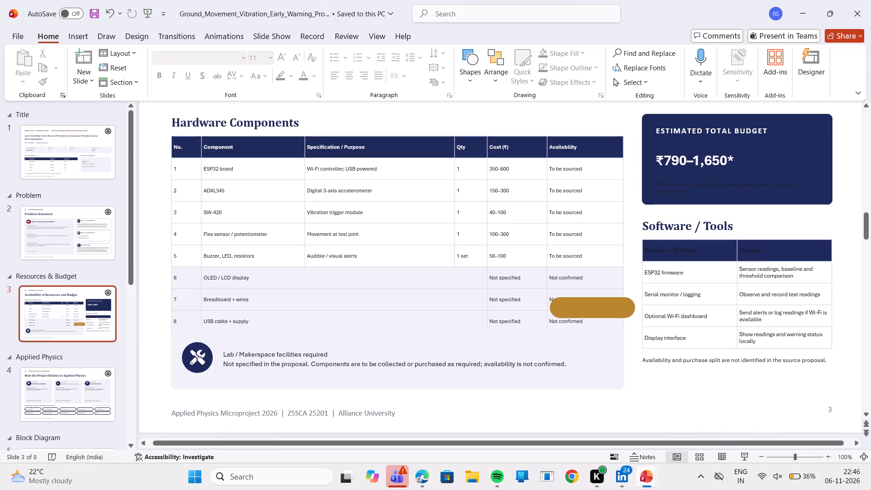
click(631, 304)
key(BackSpace)
key(BackSpace)
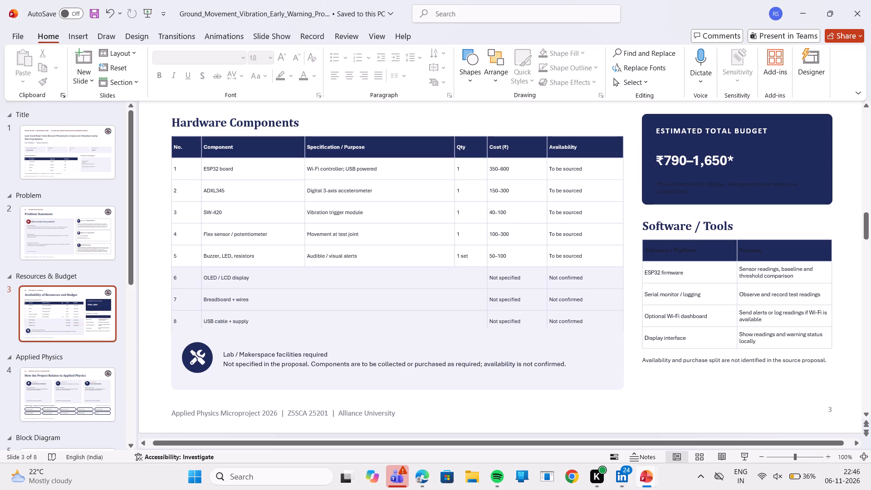
Clear the Cost entry of the OLED / LCD display row in the Hardware Components table.
drag(304, 265, 304, 280)
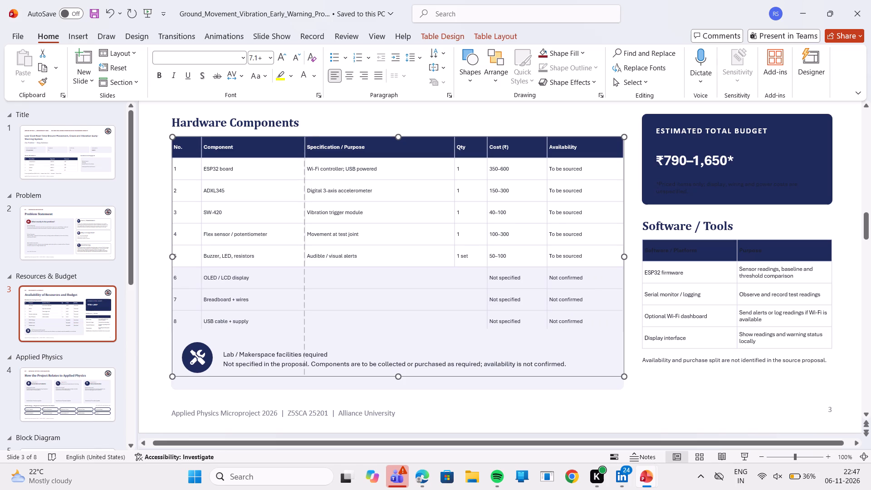
drag(304, 280, 305, 280)
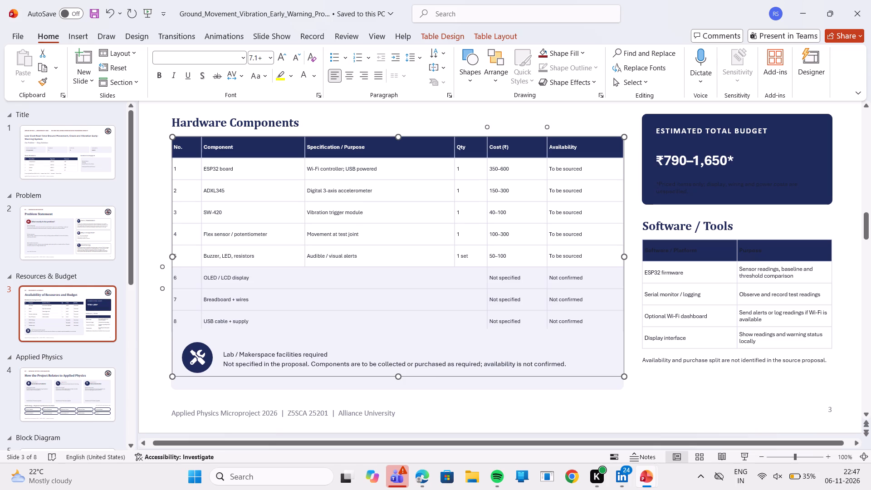
drag(490, 274, 508, 304)
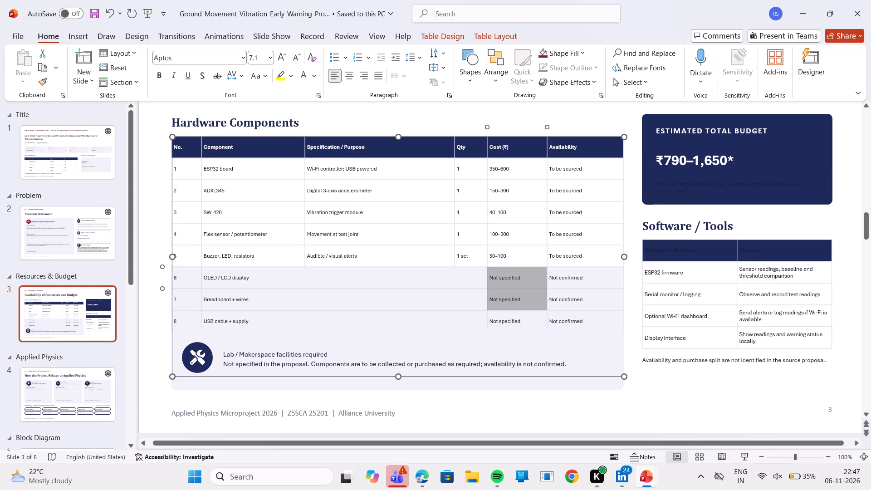
drag(508, 304, 510, 320)
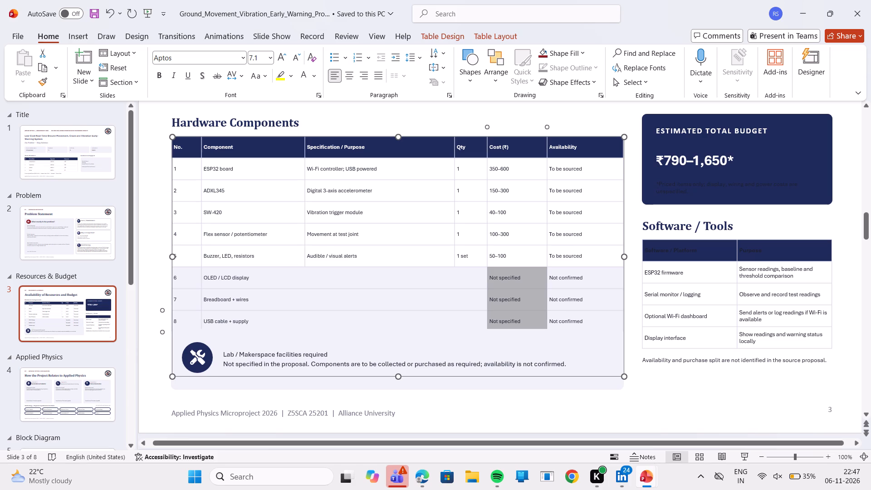
key(BackSpace)
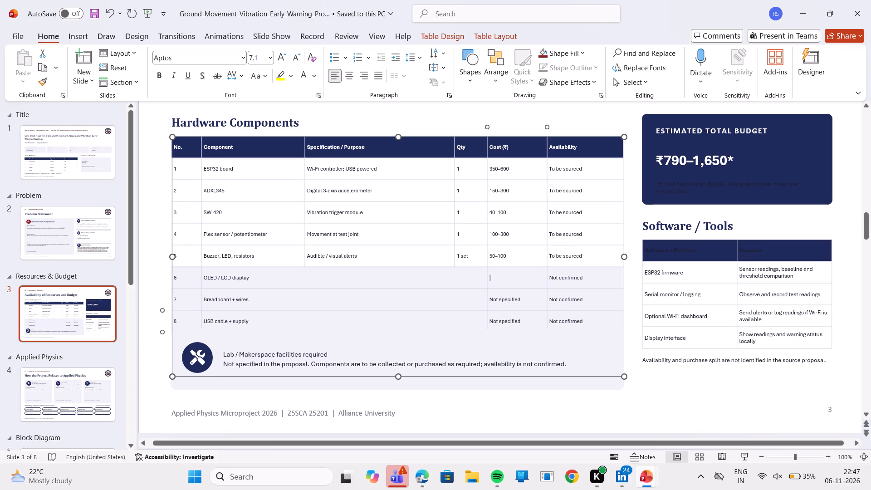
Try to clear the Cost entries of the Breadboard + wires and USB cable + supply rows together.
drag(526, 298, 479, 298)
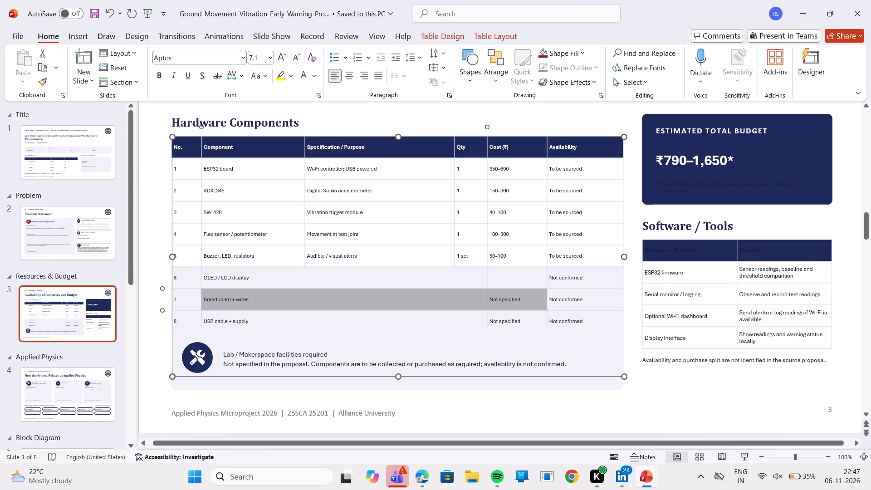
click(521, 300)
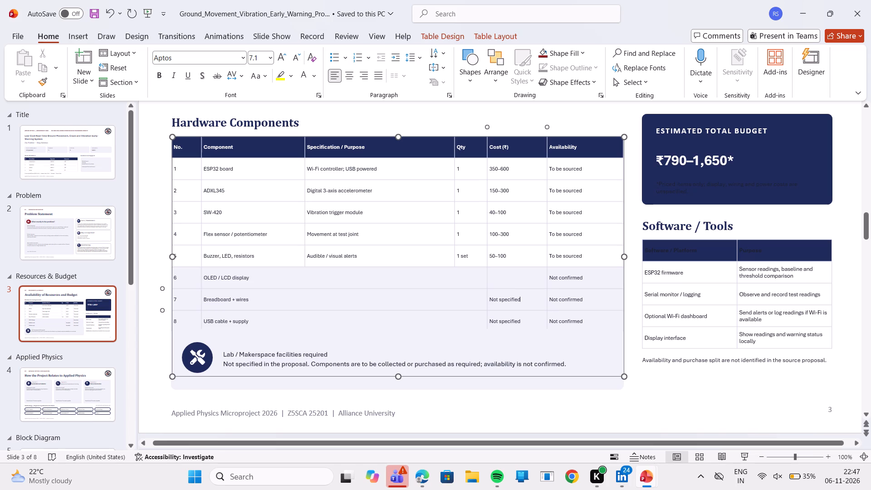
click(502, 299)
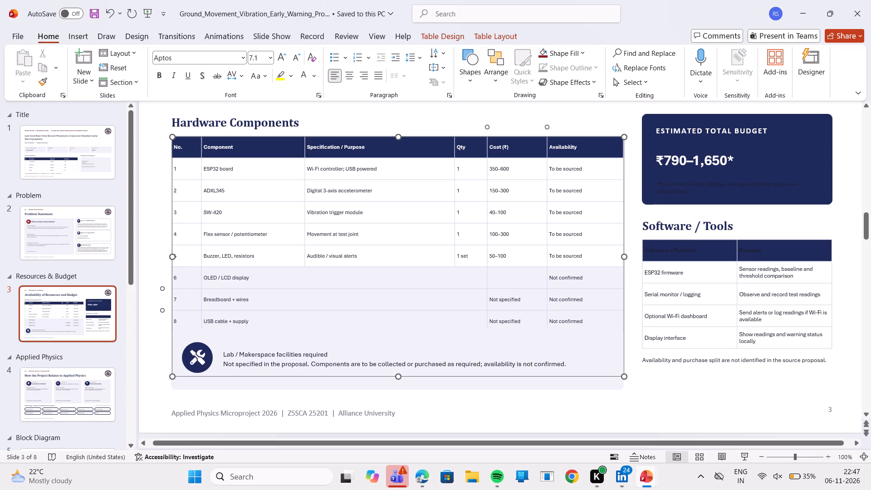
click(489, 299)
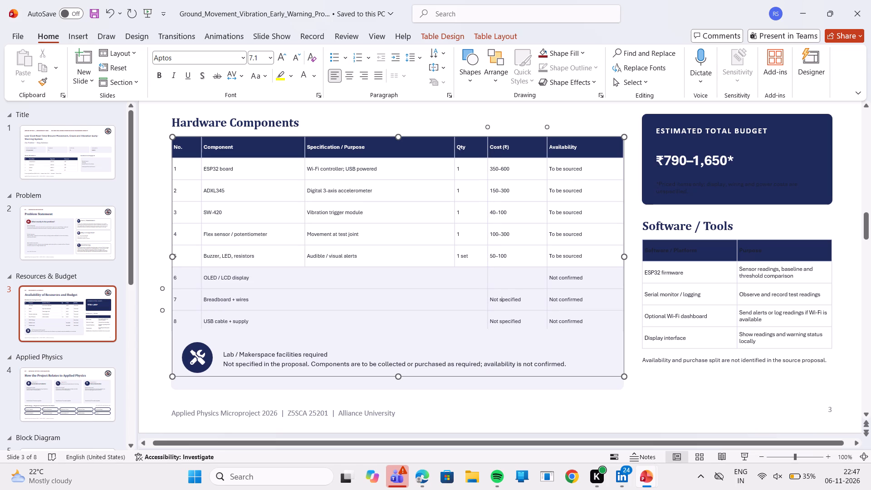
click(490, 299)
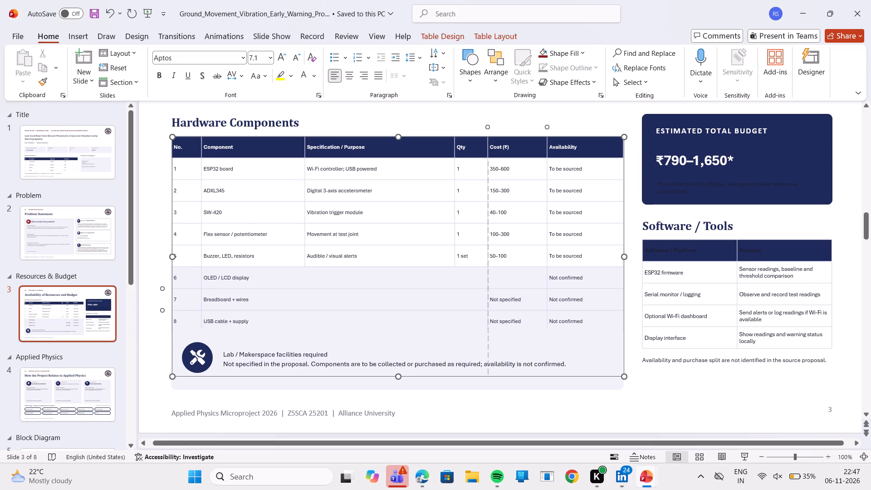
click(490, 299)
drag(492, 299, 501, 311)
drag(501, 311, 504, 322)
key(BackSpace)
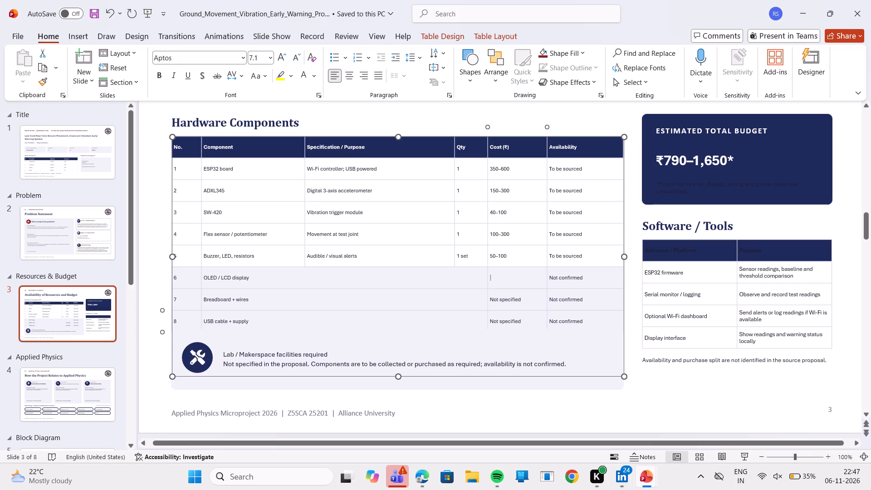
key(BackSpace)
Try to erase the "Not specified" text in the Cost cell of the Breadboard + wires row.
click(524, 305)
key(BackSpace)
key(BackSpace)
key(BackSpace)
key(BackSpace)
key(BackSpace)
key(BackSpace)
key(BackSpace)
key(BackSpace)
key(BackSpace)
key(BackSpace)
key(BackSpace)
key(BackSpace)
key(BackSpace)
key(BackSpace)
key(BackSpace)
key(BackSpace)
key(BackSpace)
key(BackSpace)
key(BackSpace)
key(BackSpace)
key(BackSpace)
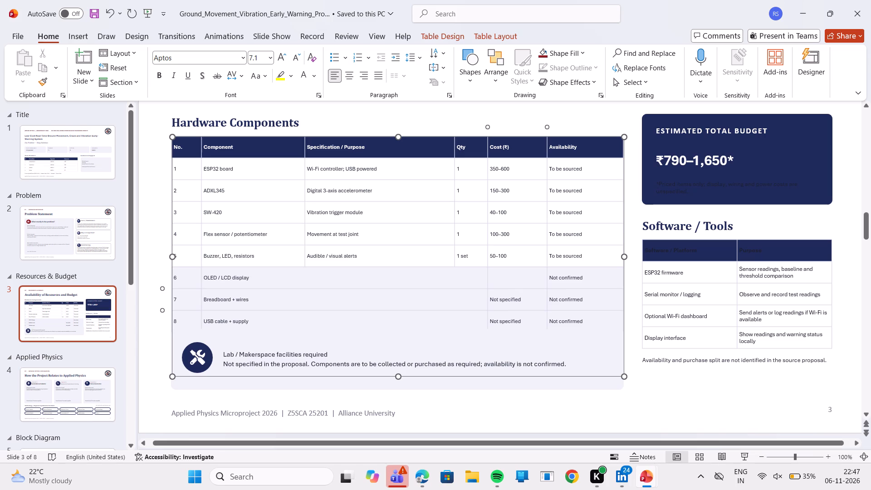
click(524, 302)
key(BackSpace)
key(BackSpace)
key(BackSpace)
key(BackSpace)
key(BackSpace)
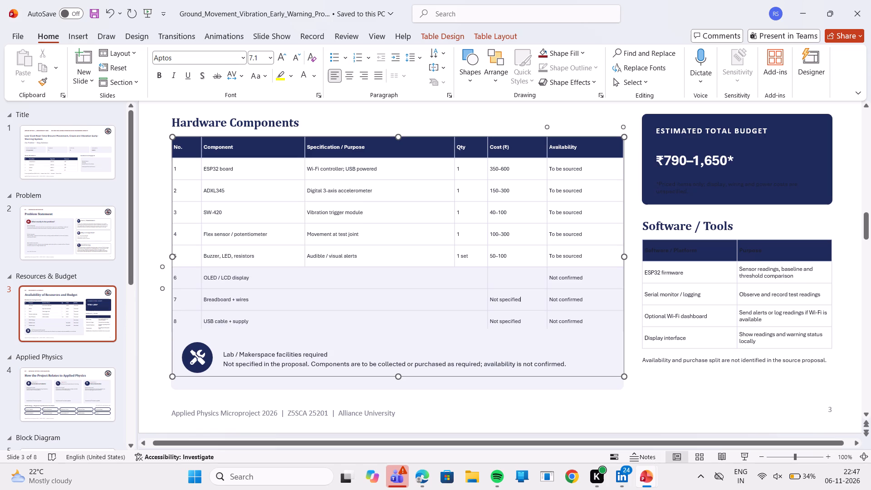
Clear the Availability entry of the OLED / LCD display row in the Hardware Components table.
click(592, 272)
key(BackSpace)
key(BackSpace)
key(BackSpace)
key(BackSpace)
key(BackSpace)
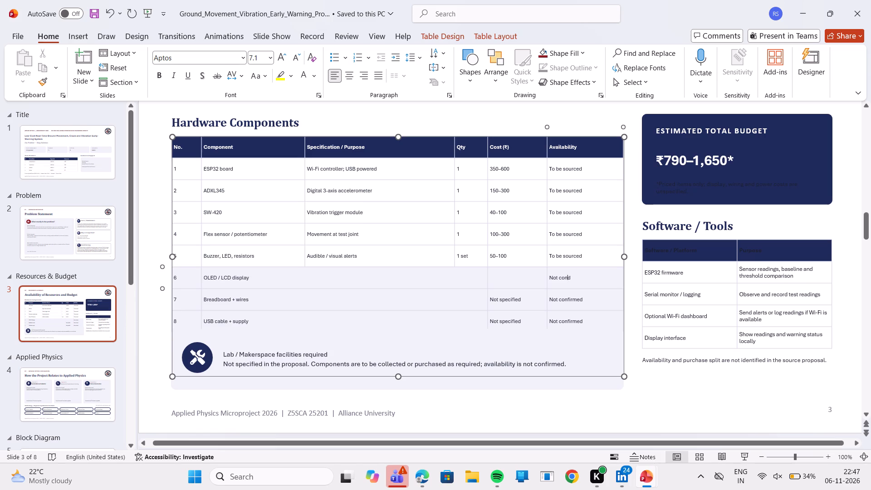
key(BackSpace)
key(BackSpace)
key(BackSpace)
click(588, 277)
key(BackSpace)
key(BackSpace)
key(BackSpace)
key(BackSpace)
key(BackSpace)
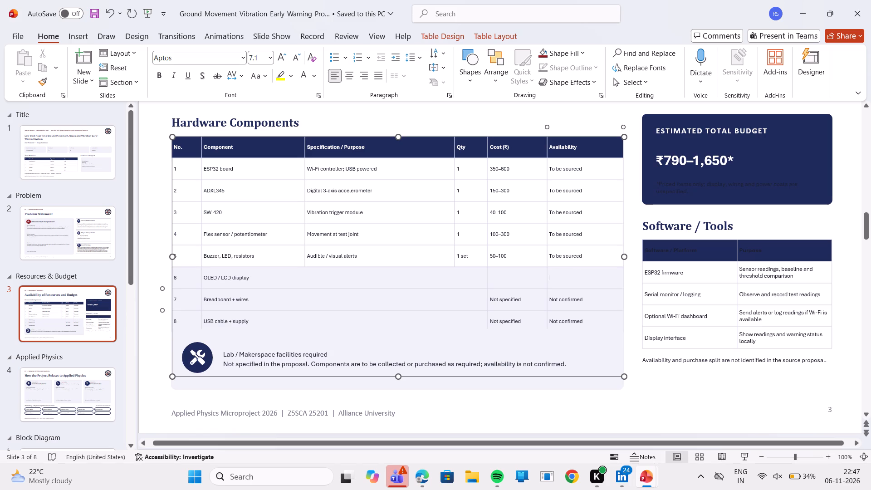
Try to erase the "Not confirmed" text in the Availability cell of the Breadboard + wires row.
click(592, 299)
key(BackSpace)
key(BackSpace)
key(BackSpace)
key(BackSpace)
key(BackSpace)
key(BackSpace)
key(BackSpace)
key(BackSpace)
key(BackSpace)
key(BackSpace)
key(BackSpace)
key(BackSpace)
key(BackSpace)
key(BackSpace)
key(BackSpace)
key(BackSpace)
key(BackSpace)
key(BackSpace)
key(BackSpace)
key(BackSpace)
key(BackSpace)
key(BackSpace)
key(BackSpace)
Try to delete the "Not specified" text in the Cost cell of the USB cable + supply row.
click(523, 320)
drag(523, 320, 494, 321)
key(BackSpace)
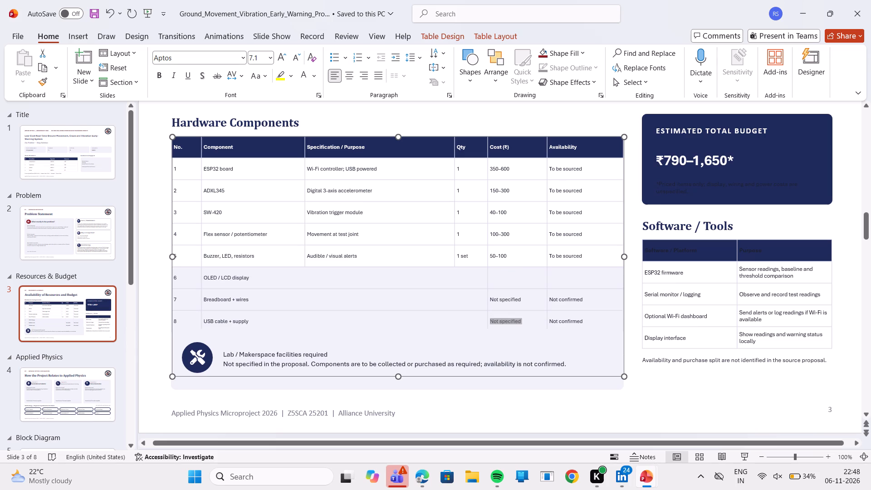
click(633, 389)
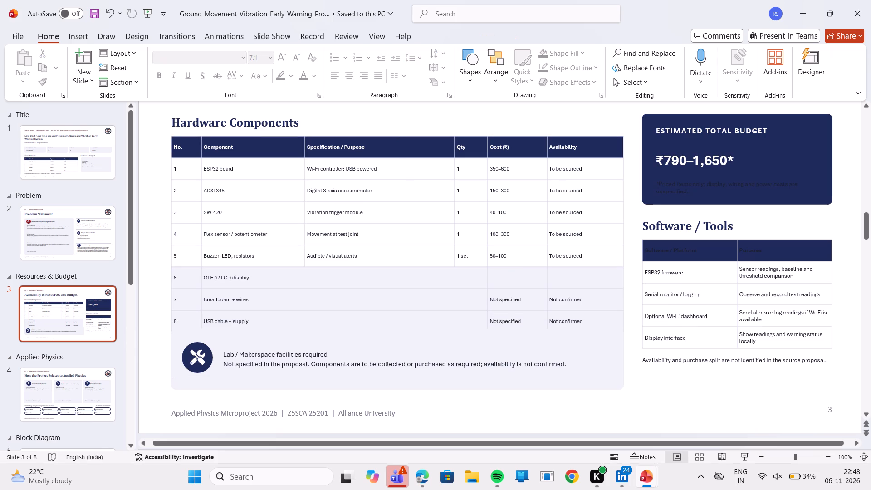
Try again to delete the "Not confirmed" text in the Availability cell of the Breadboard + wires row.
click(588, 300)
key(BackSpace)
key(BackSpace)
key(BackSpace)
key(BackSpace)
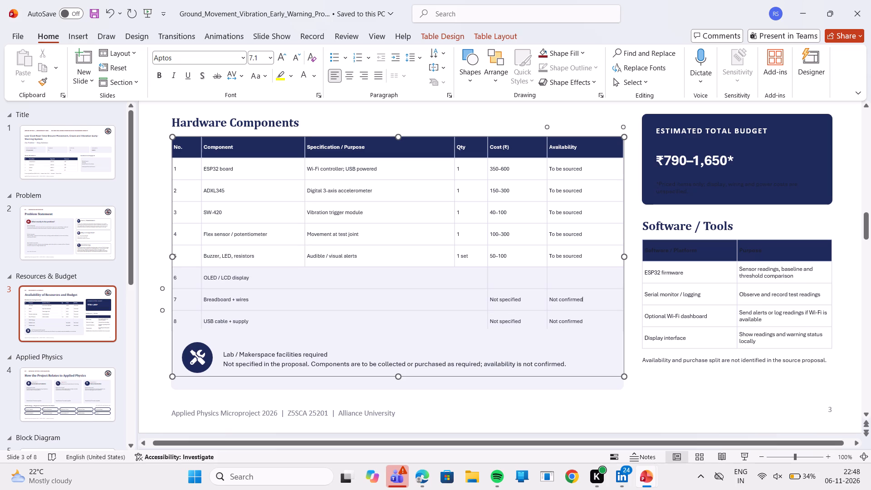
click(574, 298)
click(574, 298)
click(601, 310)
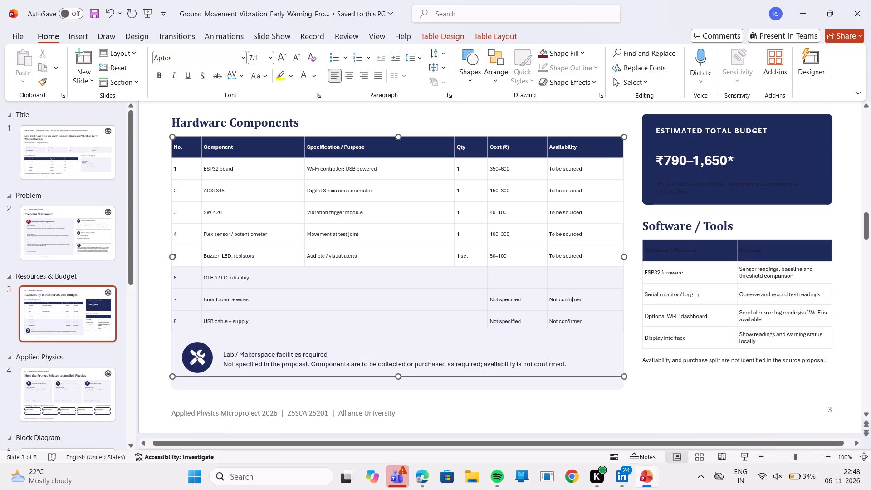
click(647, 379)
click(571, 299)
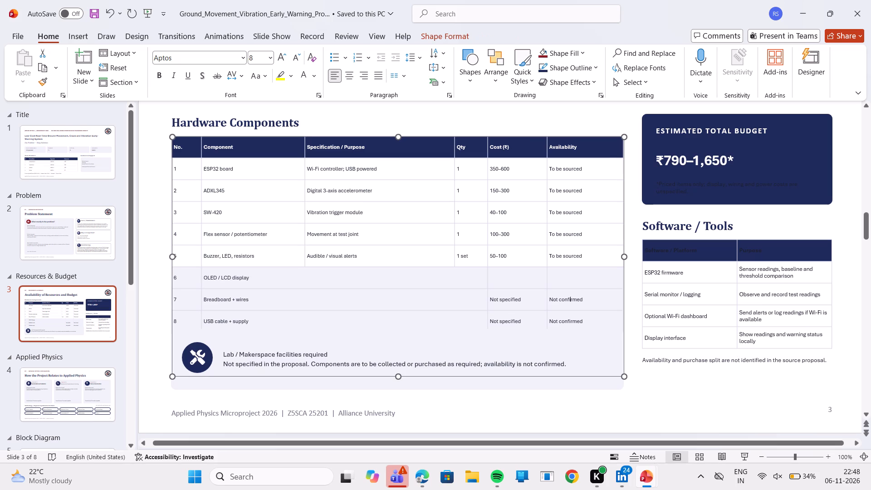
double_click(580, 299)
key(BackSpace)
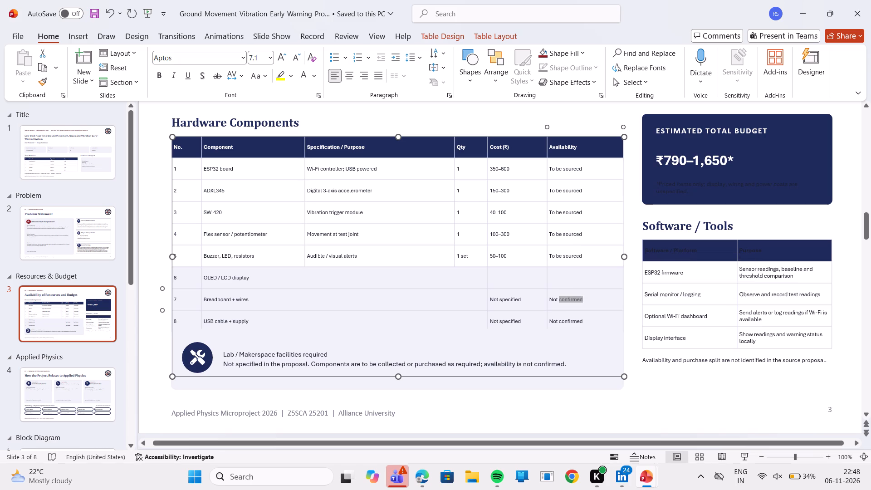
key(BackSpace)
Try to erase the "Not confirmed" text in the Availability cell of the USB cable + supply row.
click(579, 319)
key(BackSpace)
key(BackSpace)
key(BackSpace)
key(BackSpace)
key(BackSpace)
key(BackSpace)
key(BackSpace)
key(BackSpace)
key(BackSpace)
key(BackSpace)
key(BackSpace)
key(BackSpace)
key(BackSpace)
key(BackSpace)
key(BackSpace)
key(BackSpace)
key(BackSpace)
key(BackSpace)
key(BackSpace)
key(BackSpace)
On the Block / Circuit Diagram slide, extend the dark Novelty and Development Flow box upward to hold all its text.
scroll(525, 373, down, 1)
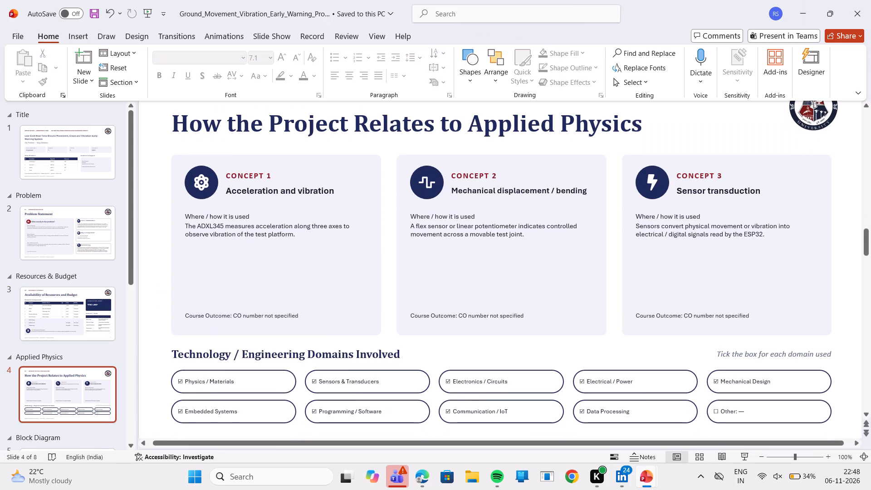
scroll(525, 373, down, 1)
scroll(73, 376, down, 1)
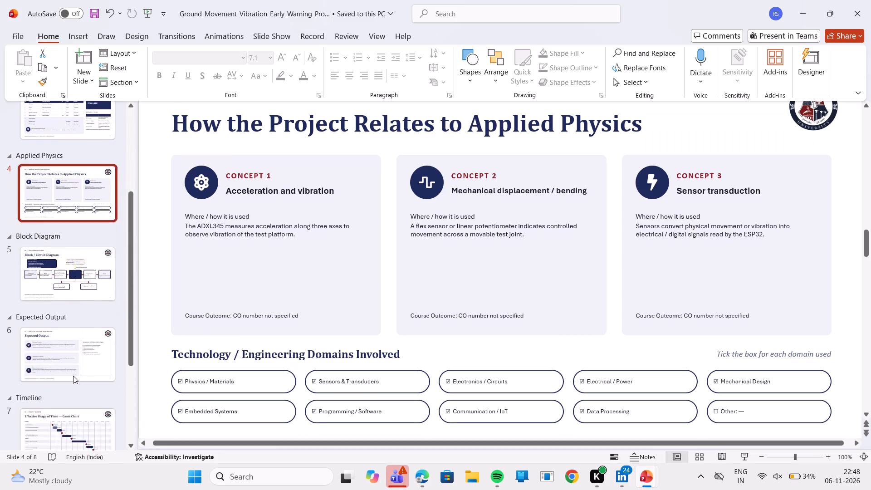
scroll(73, 376, down, 1)
click(87, 171)
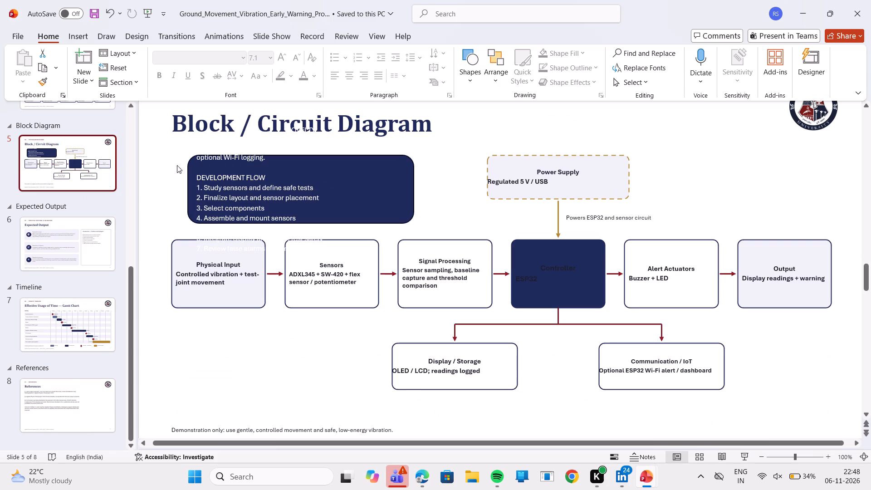
click(326, 168)
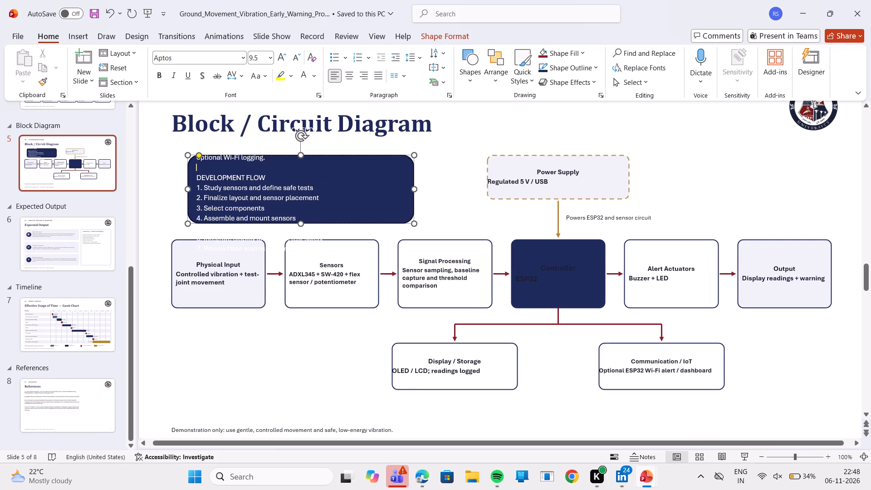
drag(301, 155, 301, 142)
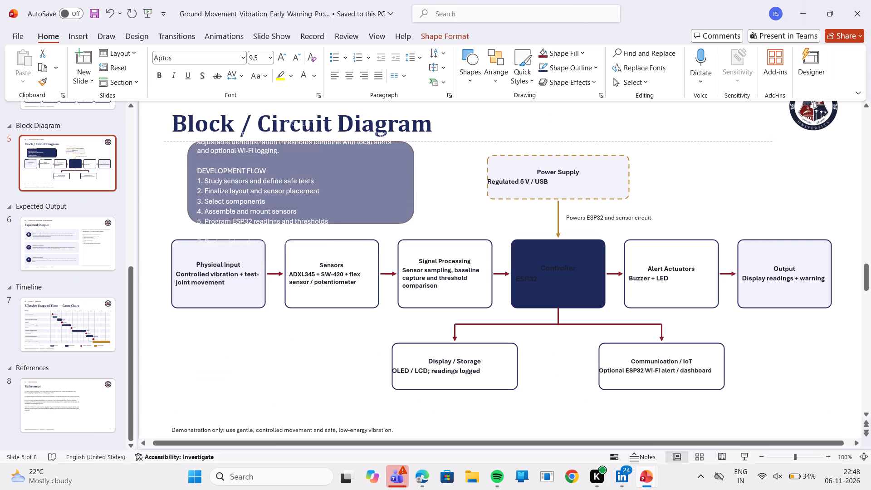
drag(301, 142, 307, 148)
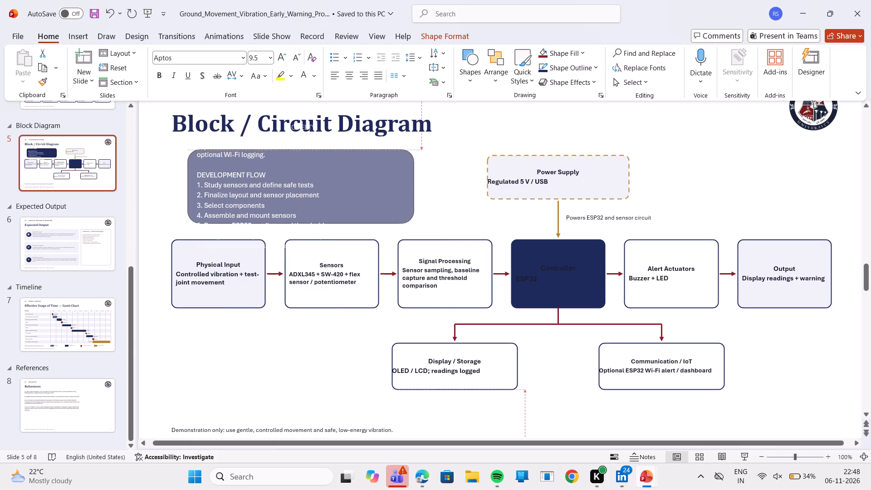
drag(307, 148, 348, 108)
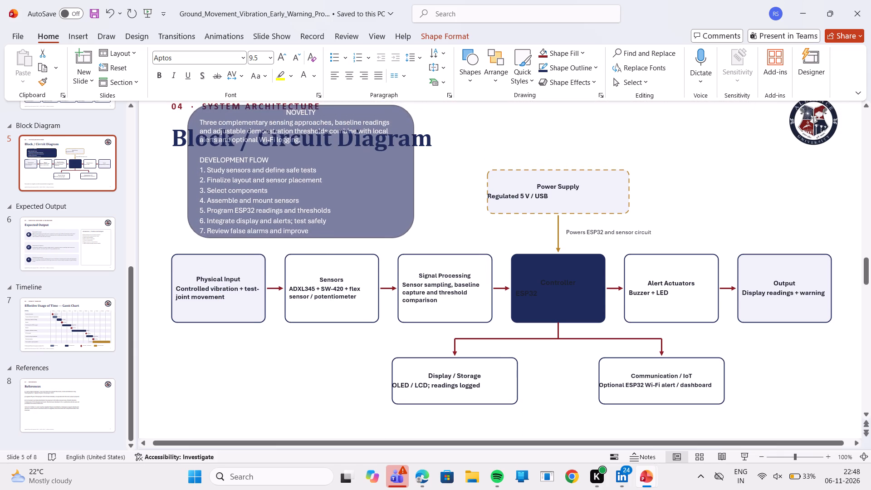
drag(348, 108, 352, 109)
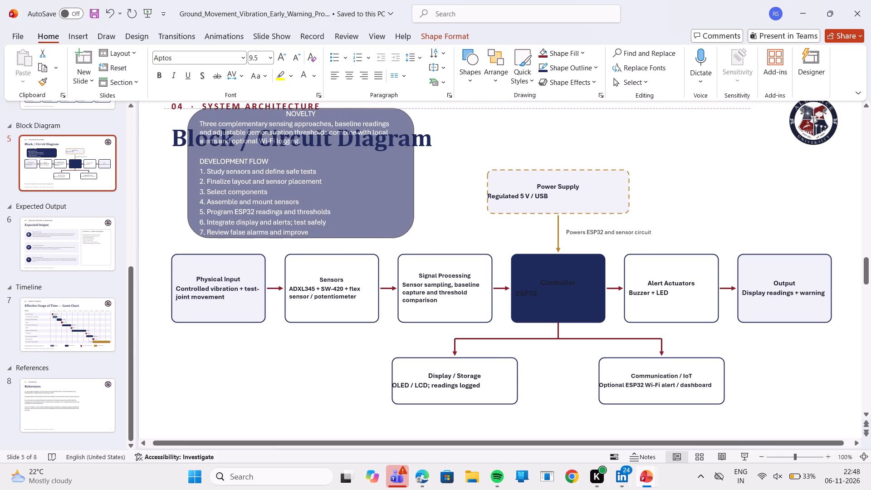
drag(352, 109, 352, 109)
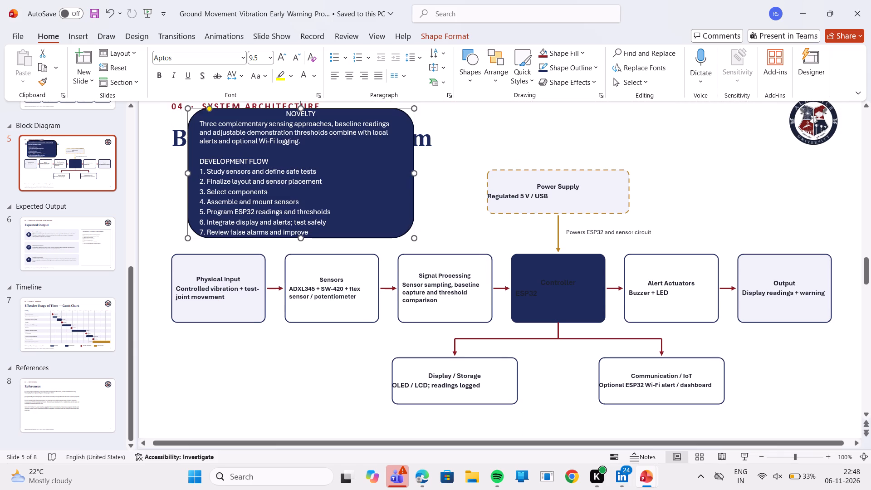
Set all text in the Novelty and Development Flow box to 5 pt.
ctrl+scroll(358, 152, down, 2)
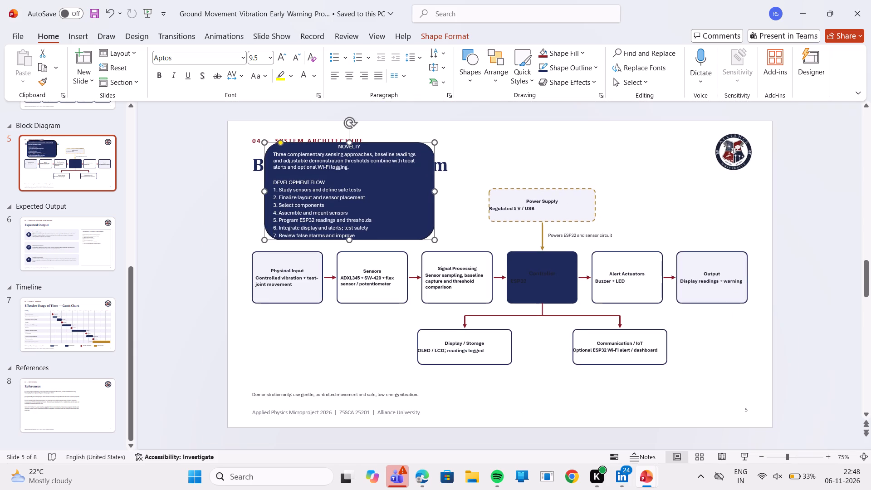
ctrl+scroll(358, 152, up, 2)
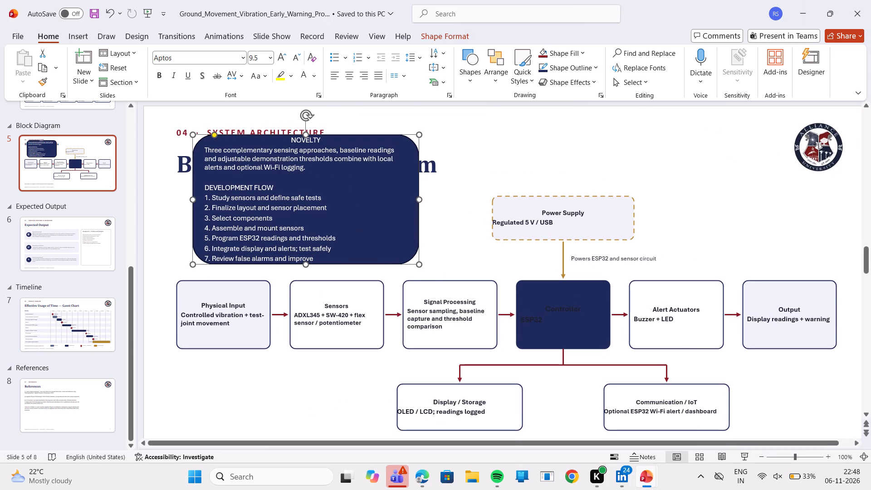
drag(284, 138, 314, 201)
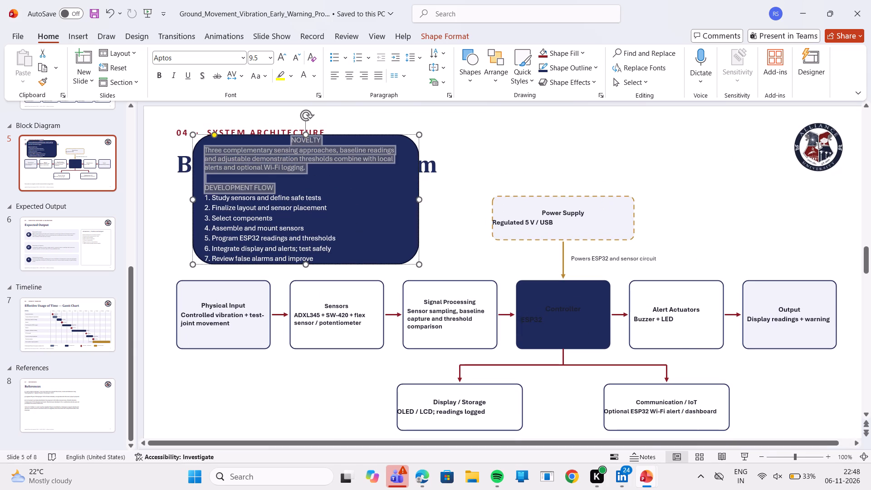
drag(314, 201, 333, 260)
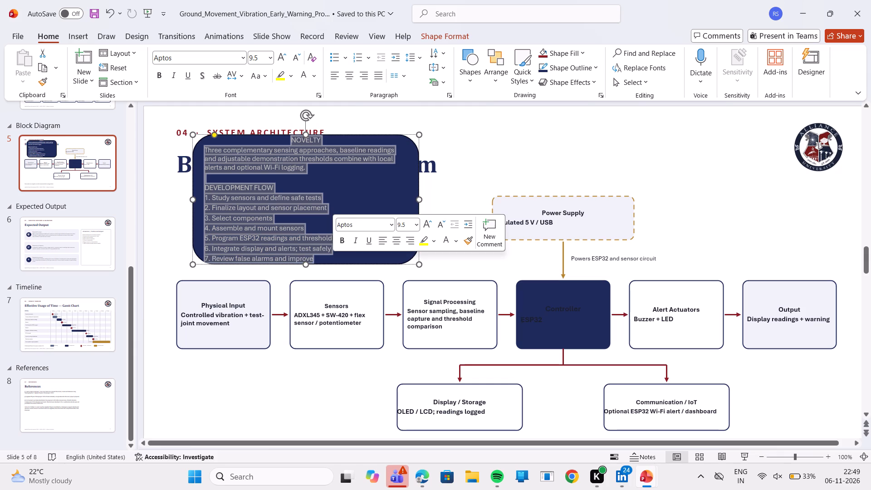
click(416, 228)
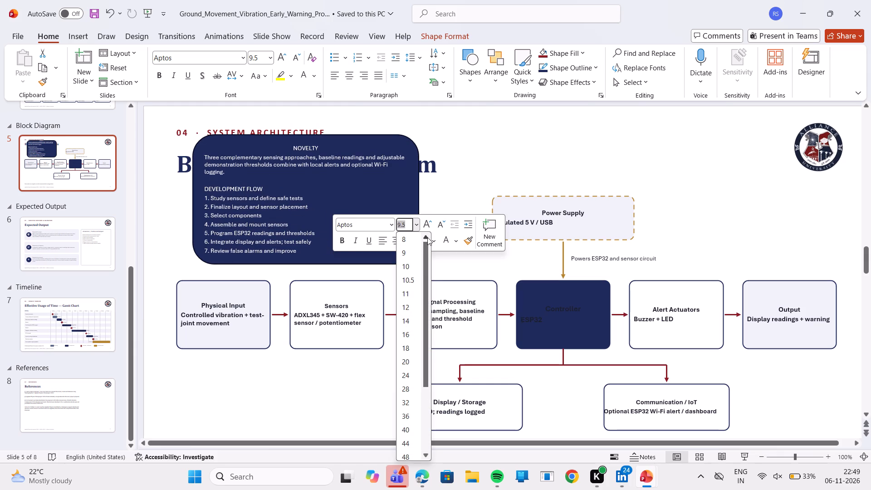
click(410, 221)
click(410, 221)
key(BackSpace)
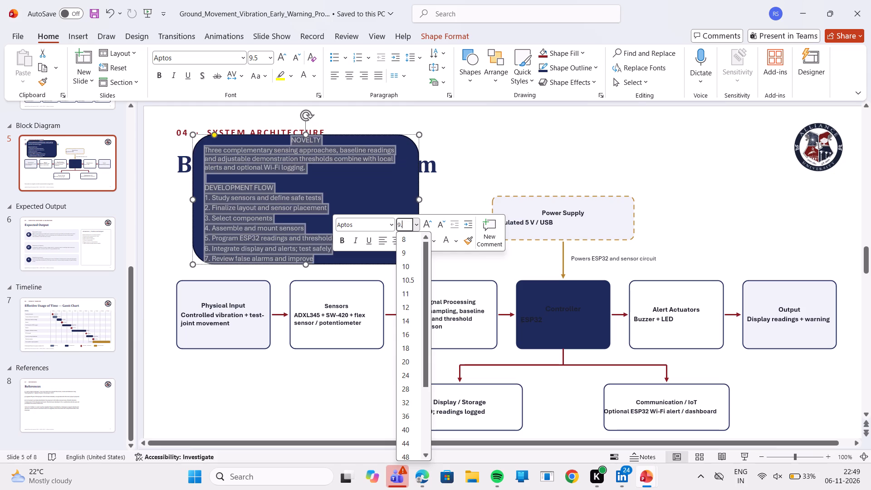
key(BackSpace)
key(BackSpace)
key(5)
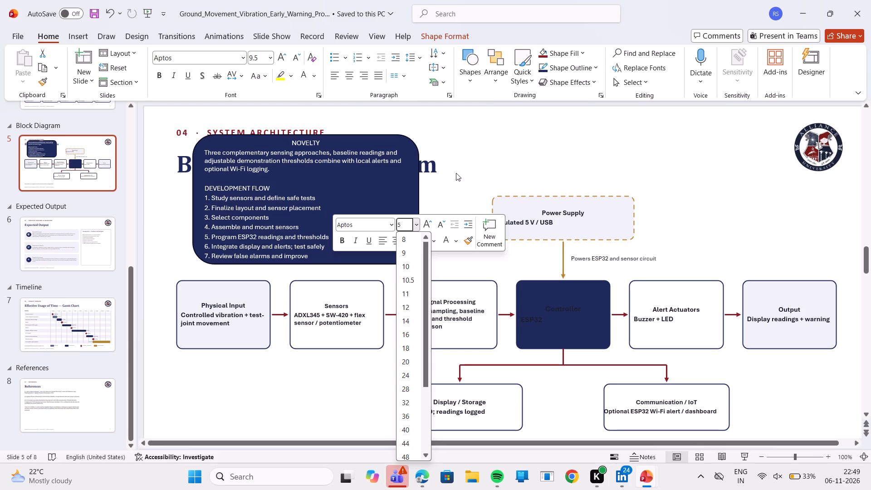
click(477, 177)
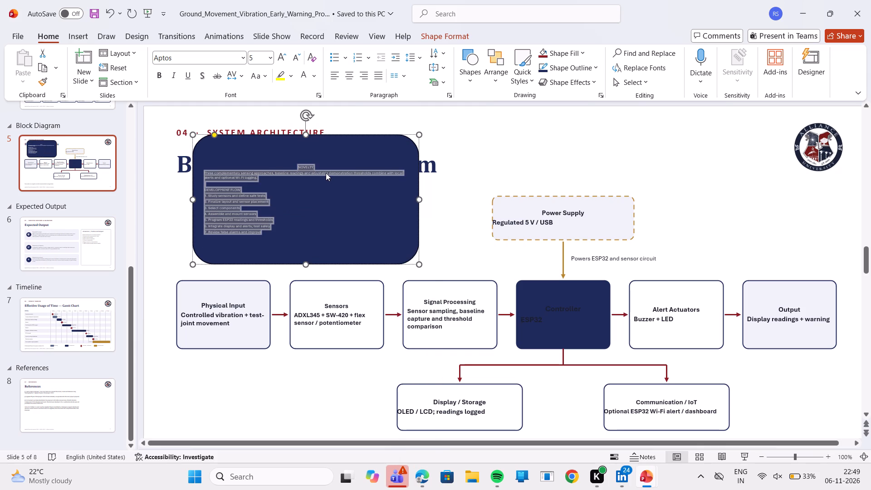
Set the font size of the Novelty and Development Flow box's text to 8 pt.
right_click(326, 171)
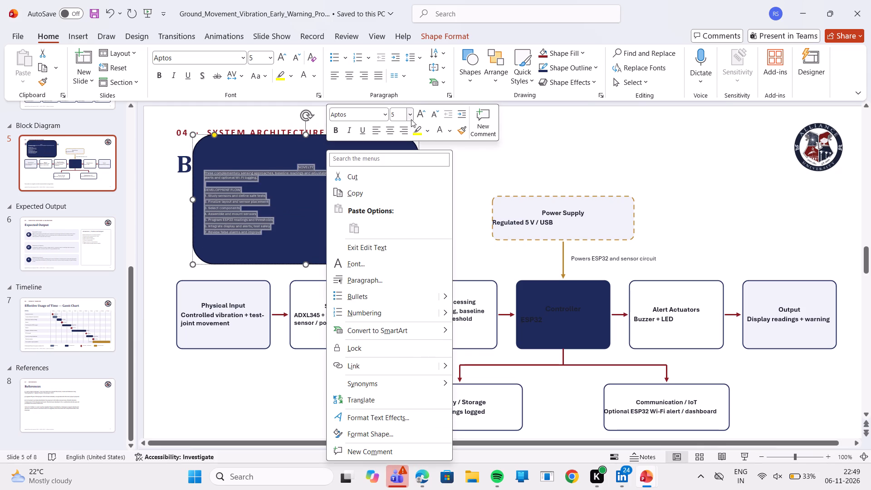
click(413, 114)
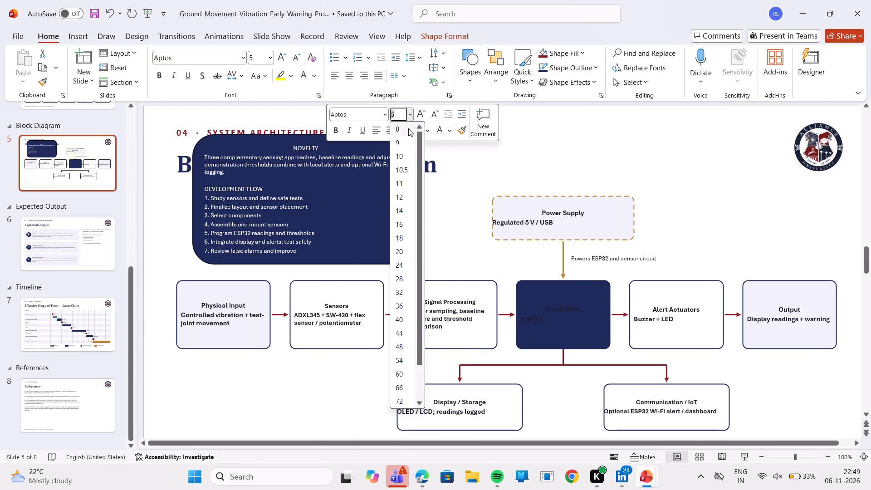
click(408, 128)
click(500, 156)
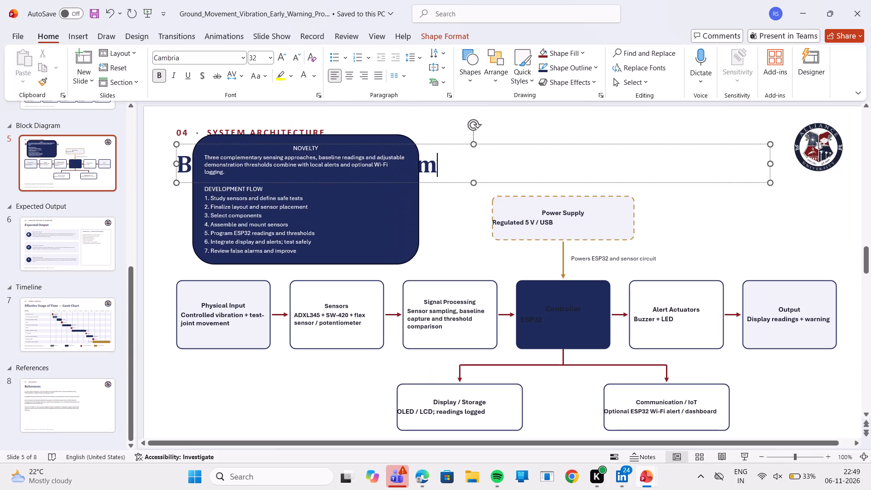
Lower the top edge of the Novelty and Development Flow box and extend its bottom edge to just above the block row.
click(239, 171)
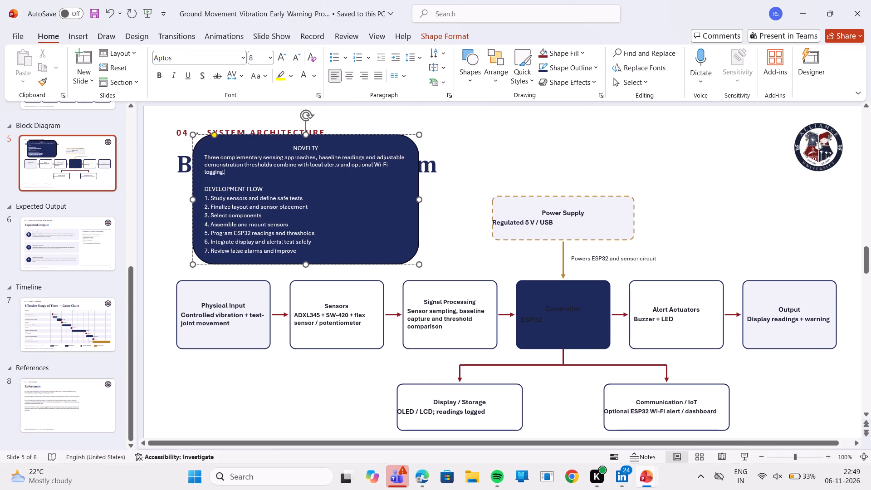
drag(306, 135, 306, 147)
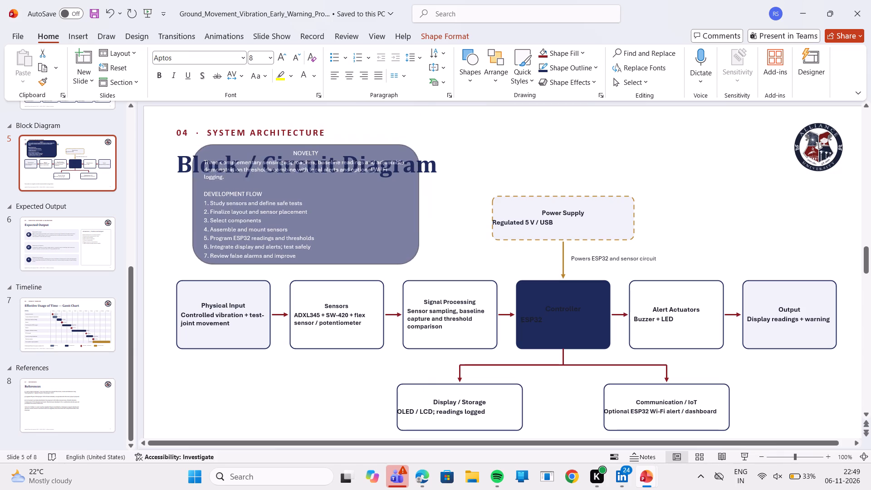
drag(306, 147, 308, 171)
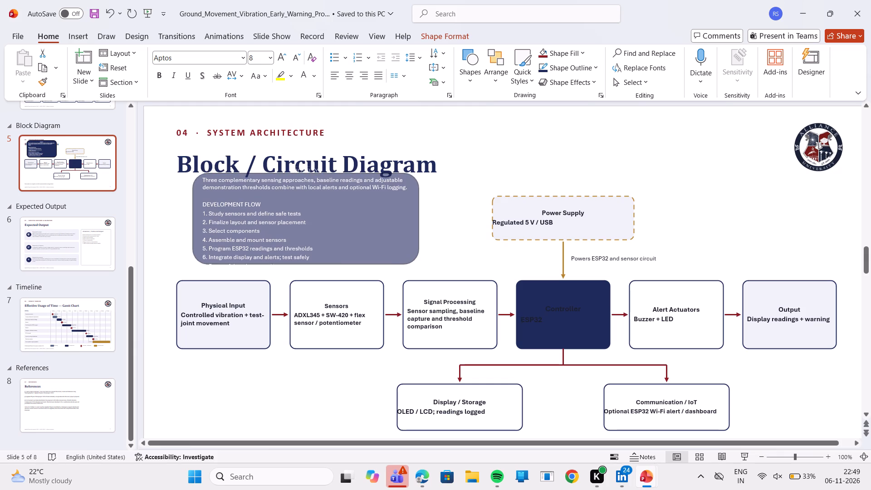
drag(308, 171, 319, 185)
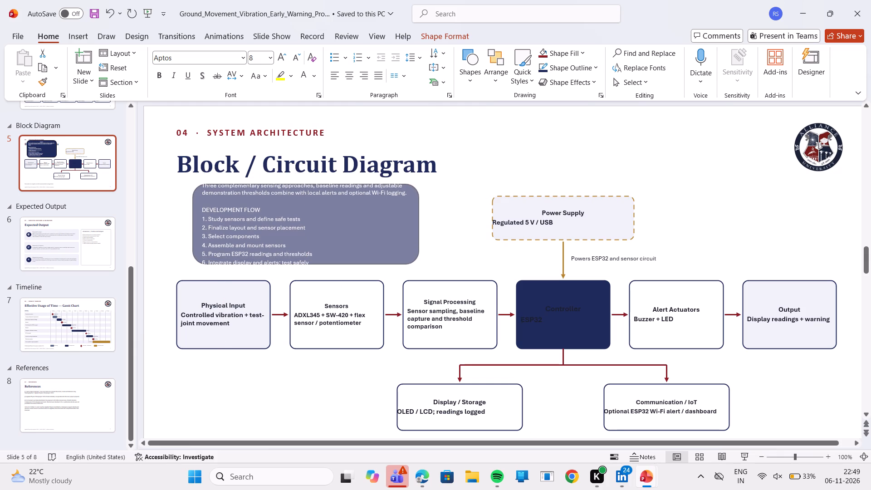
drag(319, 185, 321, 185)
drag(321, 185, 328, 168)
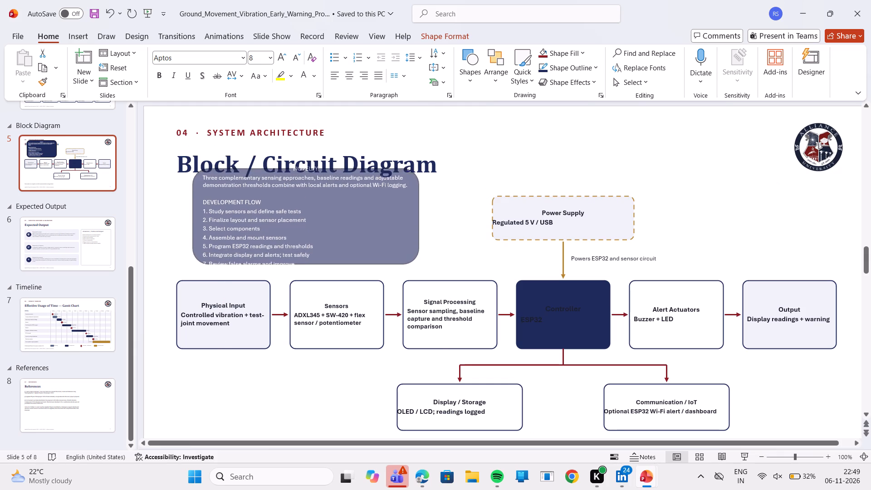
drag(328, 168, 338, 149)
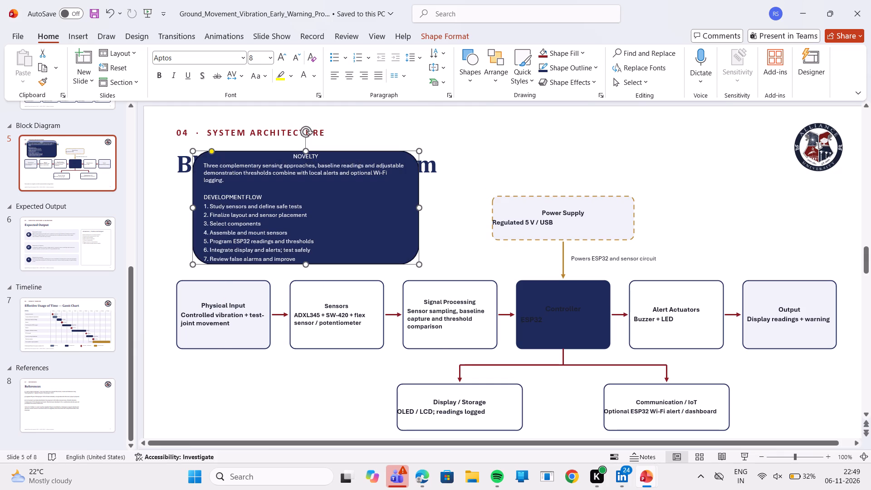
drag(305, 263, 305, 272)
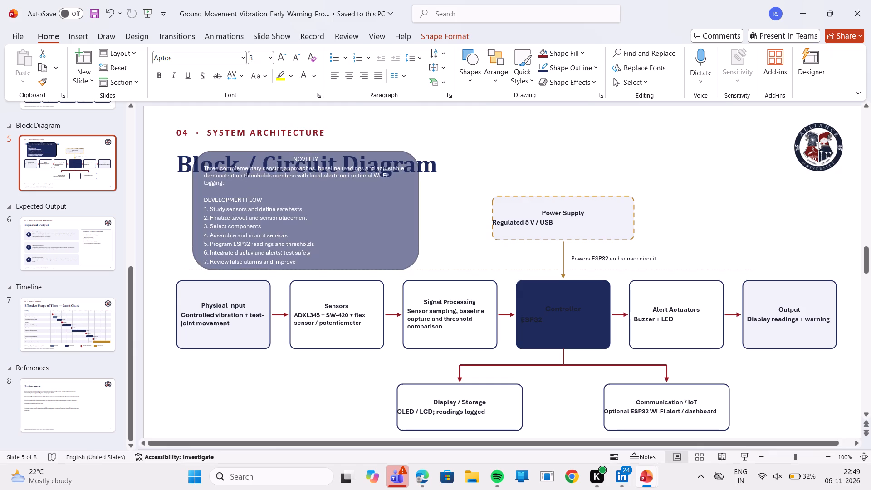
drag(305, 272, 306, 279)
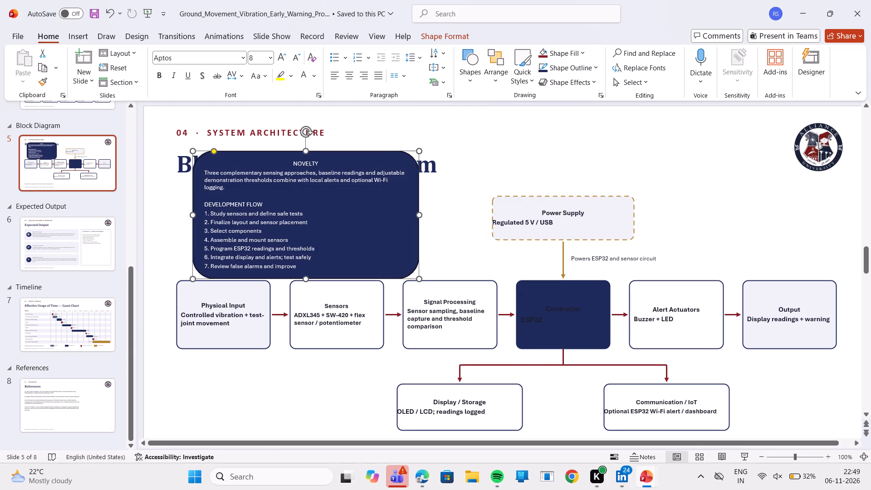
drag(306, 151, 306, 164)
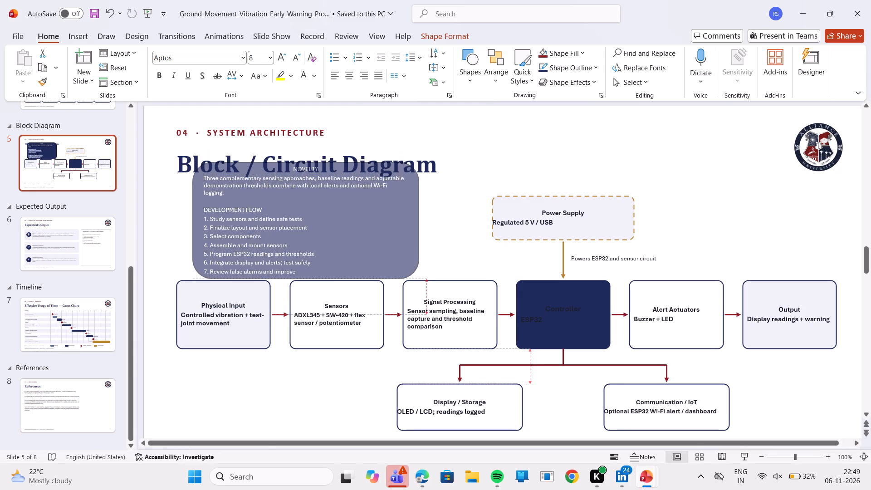
drag(306, 164, 306, 168)
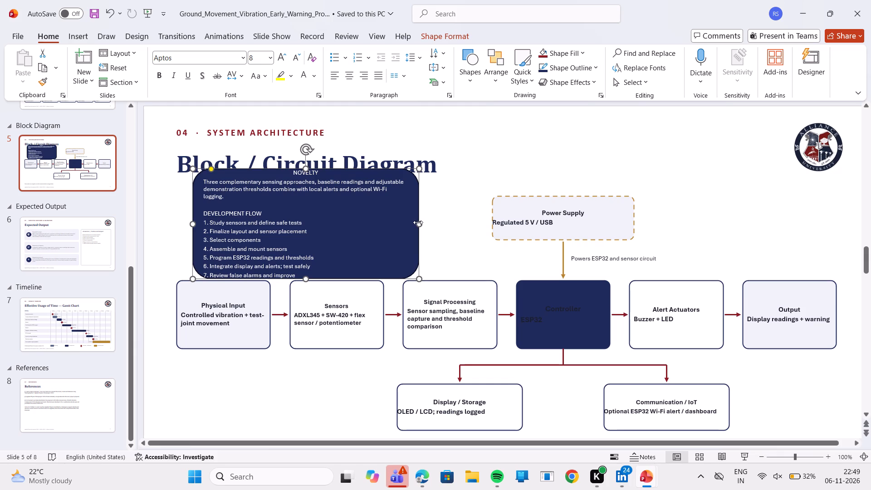
Widen the Novelty and Development Flow box on both sides and lower its top edge to clear the Block / Circuit Diagram title.
drag(420, 224, 437, 223)
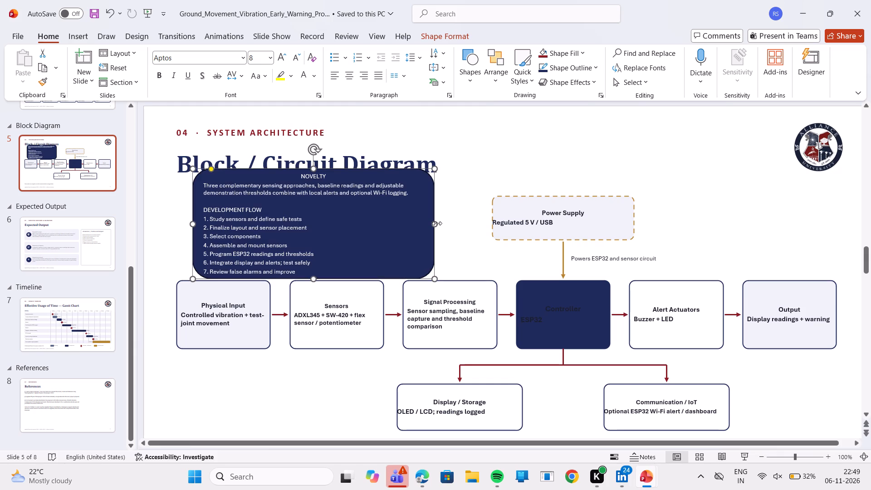
drag(196, 222, 179, 224)
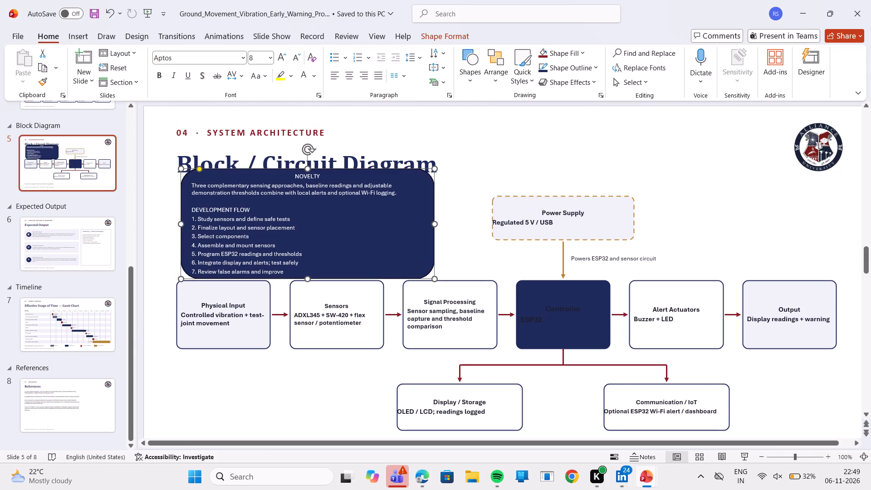
drag(308, 170, 311, 178)
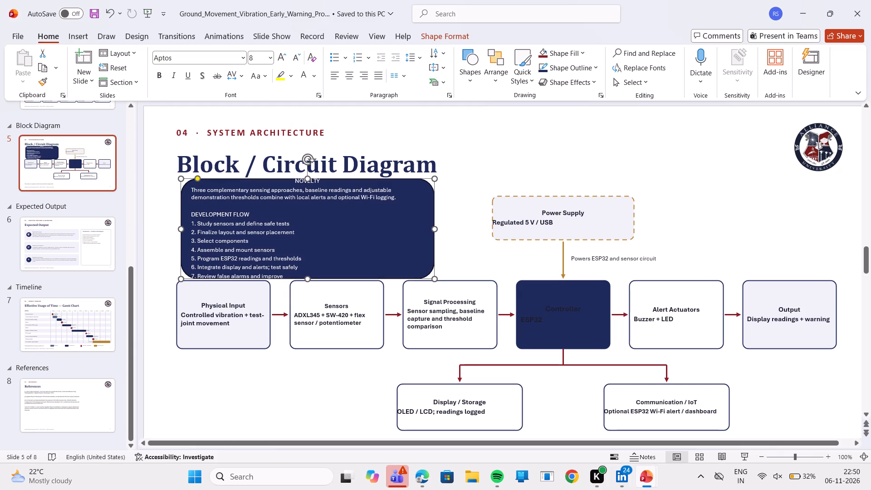
click(510, 147)
click(472, 209)
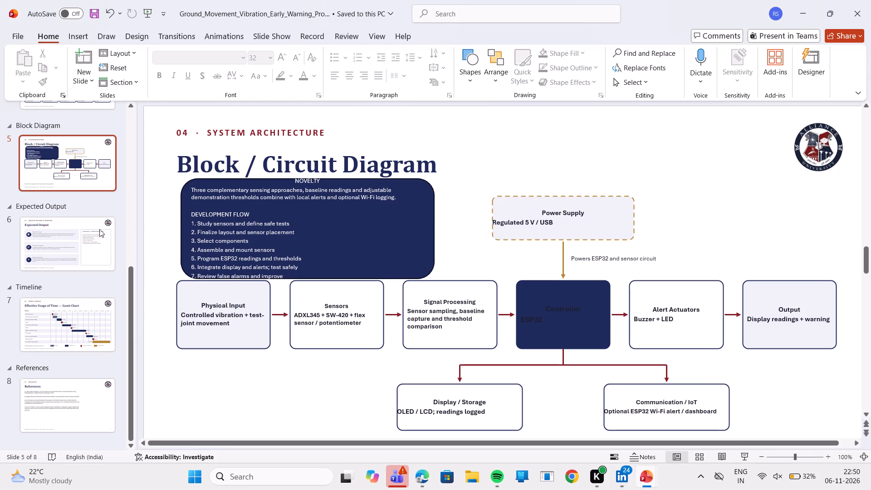
Review the Expected Output, Timeline and References slides for remaining placeholder or unspecified text.
click(86, 241)
scroll(402, 258, down, 2)
click(57, 322)
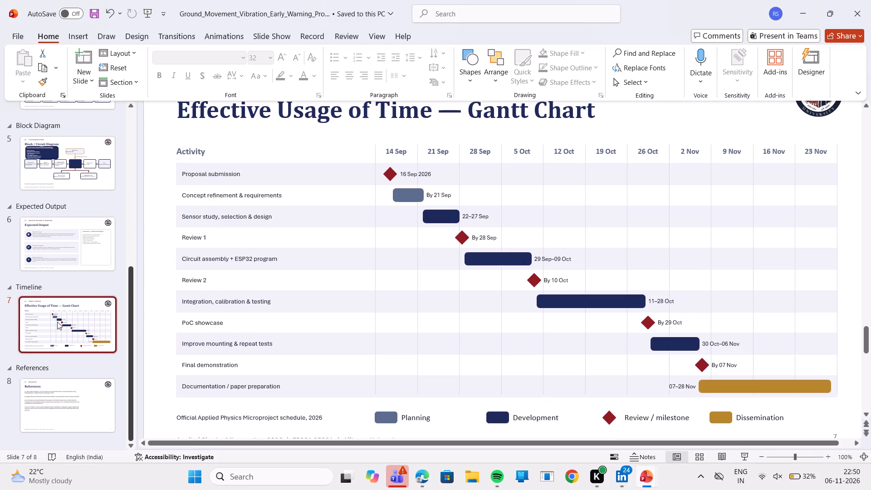
scroll(301, 338, down, 3)
scroll(301, 338, up, 1)
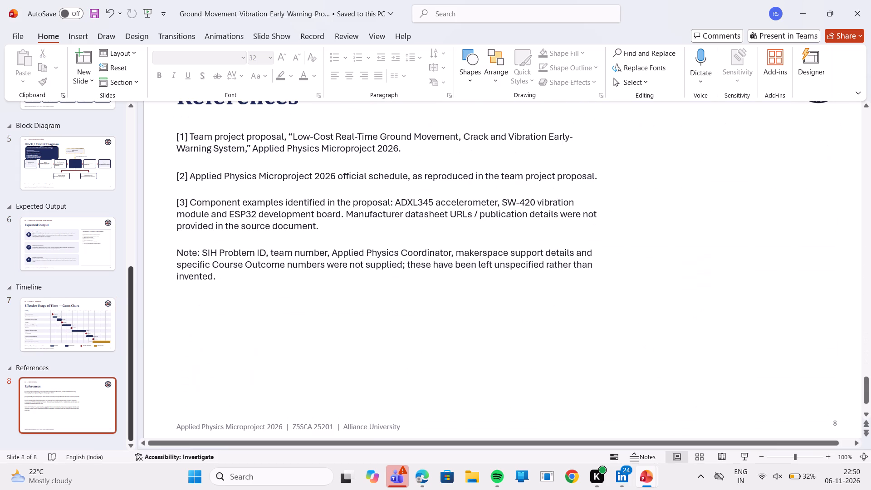
scroll(301, 338, up, 1)
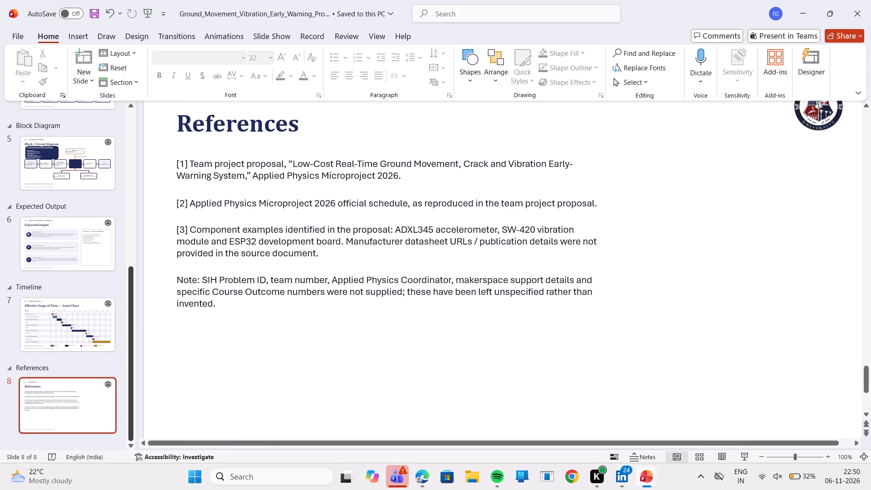
key(Down)
key(Down)
key(Down)
key(Up)
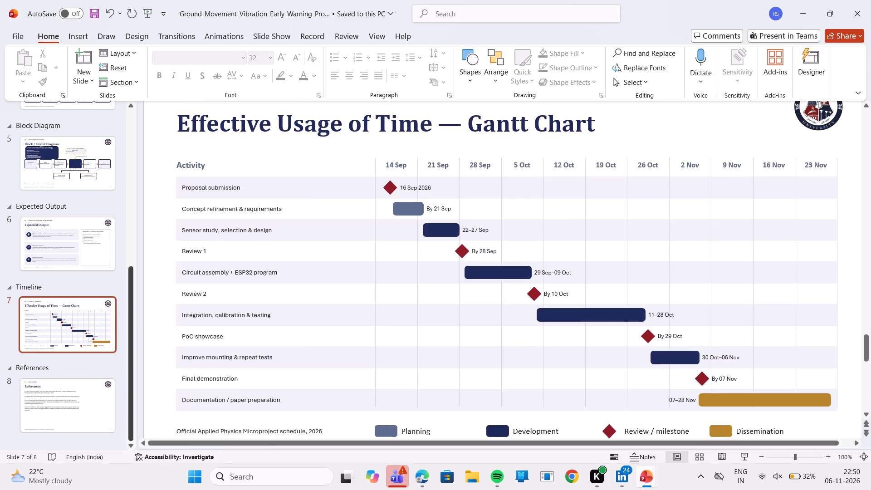
key(Up)
key(Down)
key(Down)
key(Down)
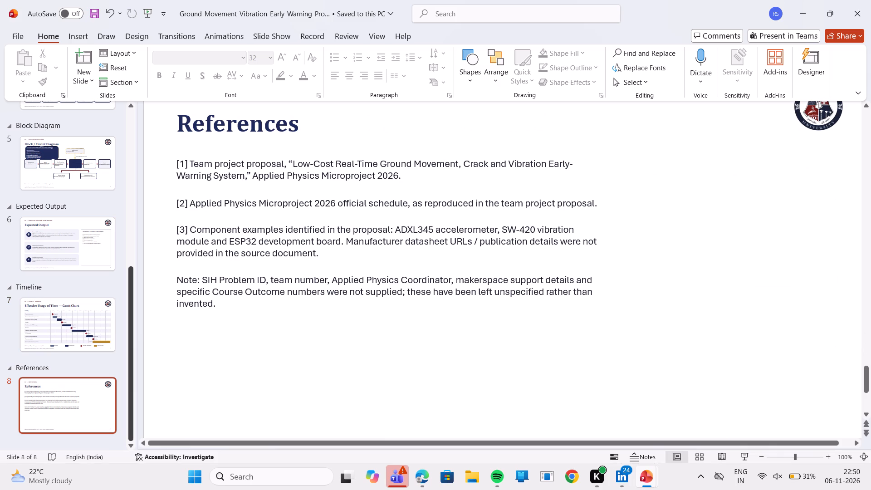
On the References slide, delete the closing Note paragraph about the details left unspecified.
drag(177, 279, 307, 315)
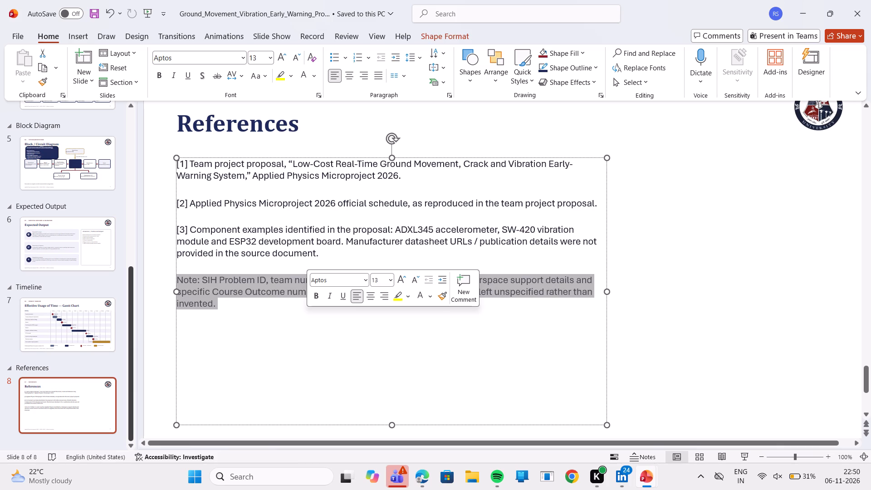
key(BackSpace)
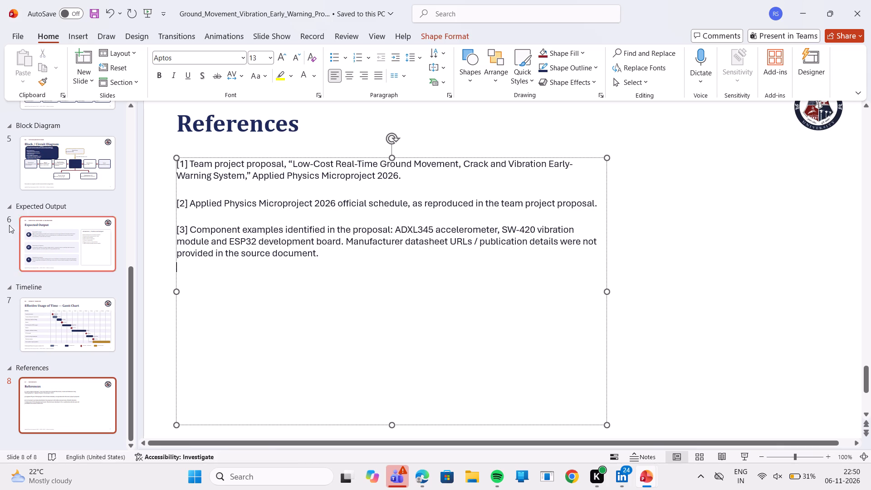
Look back through the slides from the Timeline to the title slide to check the edited content.
click(51, 299)
click(62, 244)
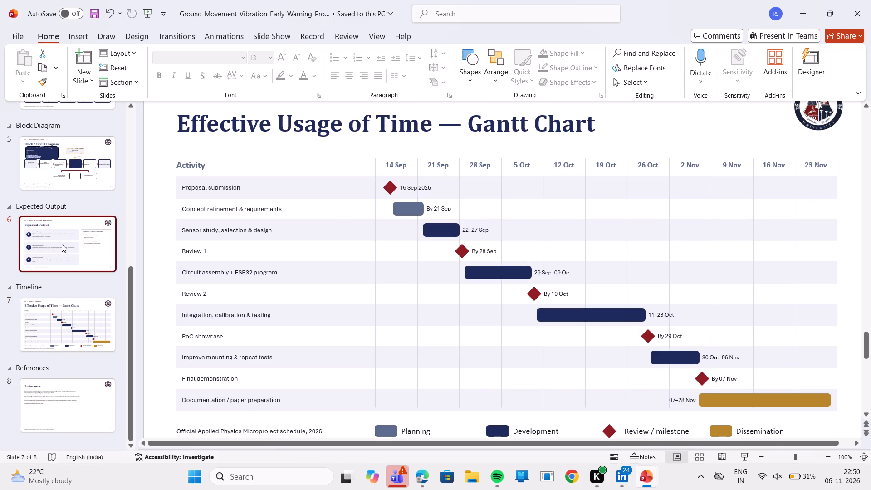
click(64, 181)
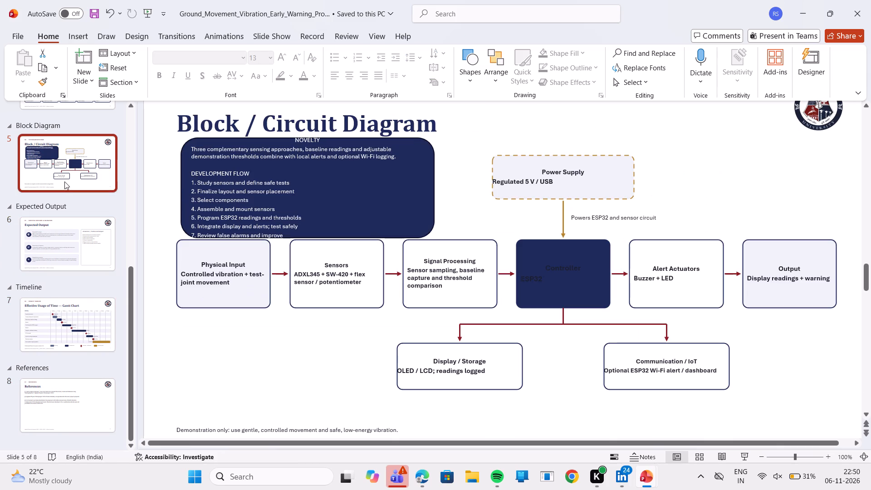
scroll(67, 129, up, 1)
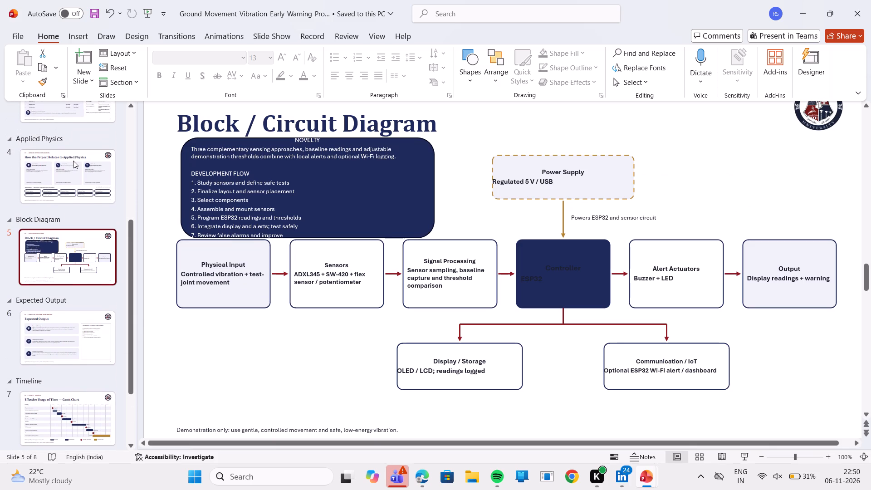
click(73, 161)
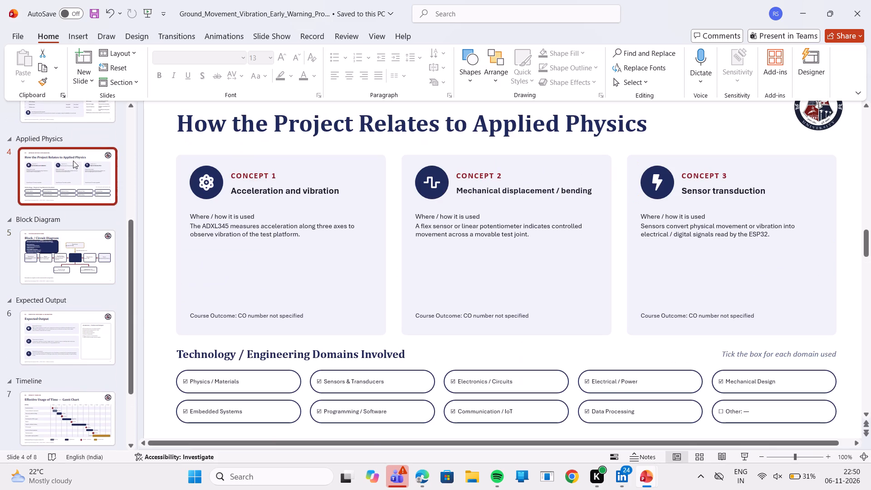
scroll(73, 161, up, 6)
click(73, 161)
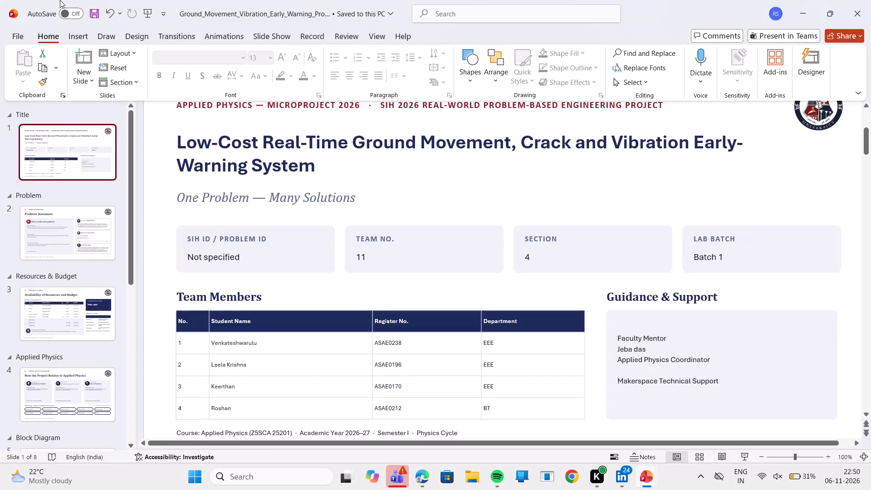
Save the presentation.
click(94, 15)
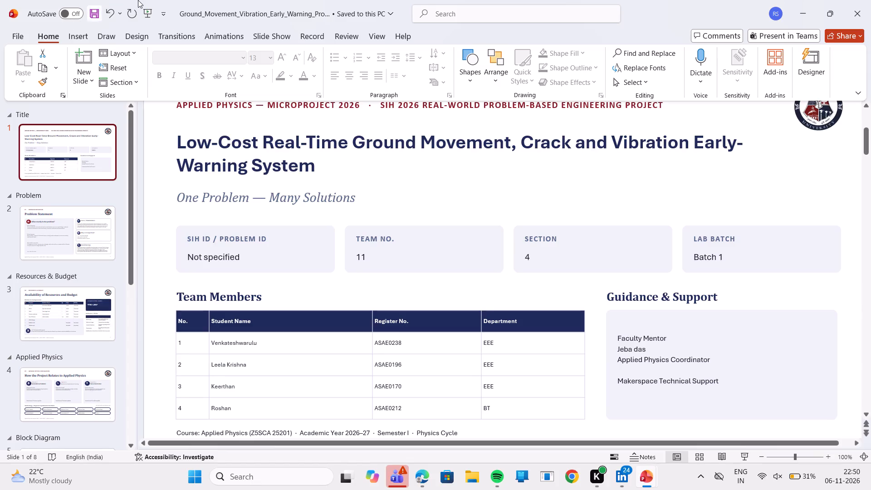
Open the sharing options for the presentation.
click(857, 38)
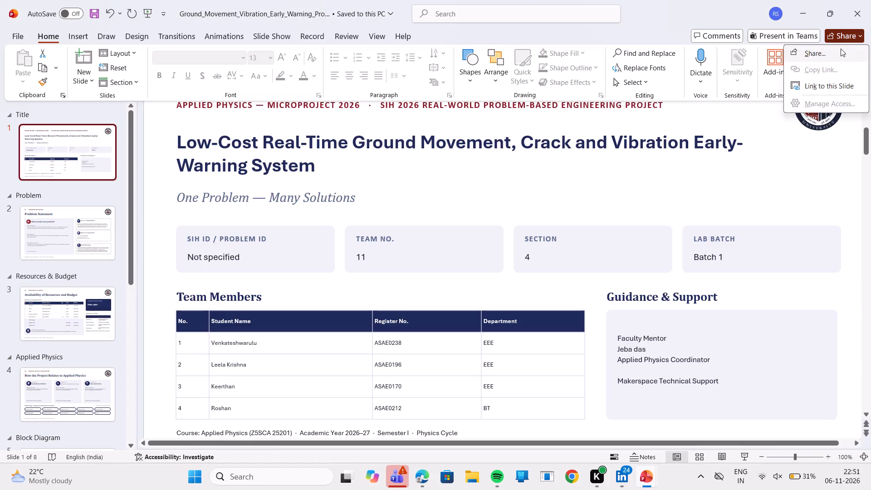
click(834, 54)
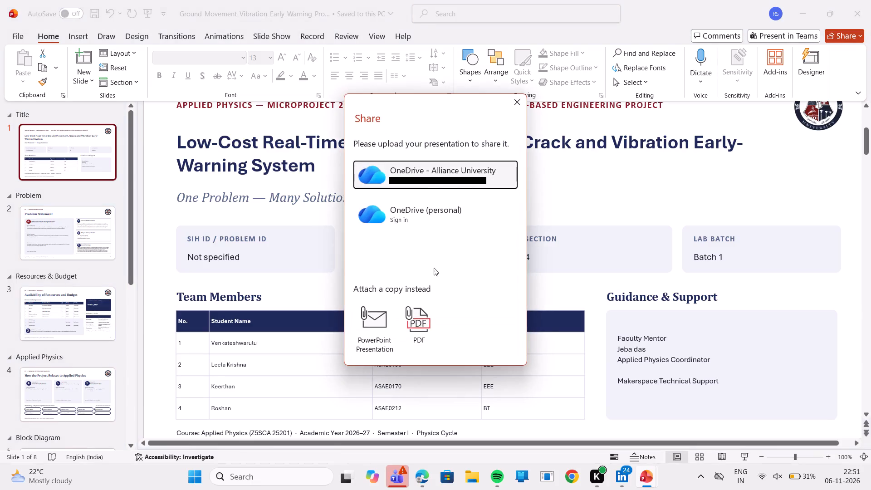
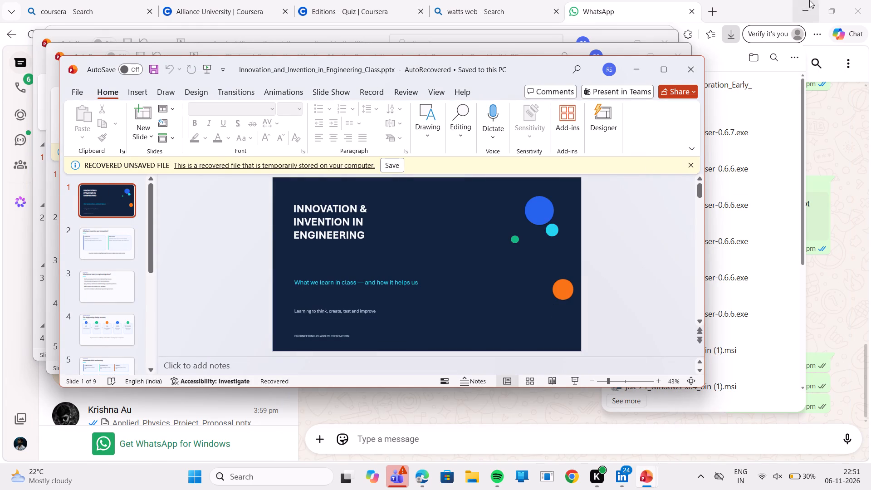
Close the recovered Innovation_and_Invention_in_Engineering_Class presentation without saving its changes.
click(692, 70)
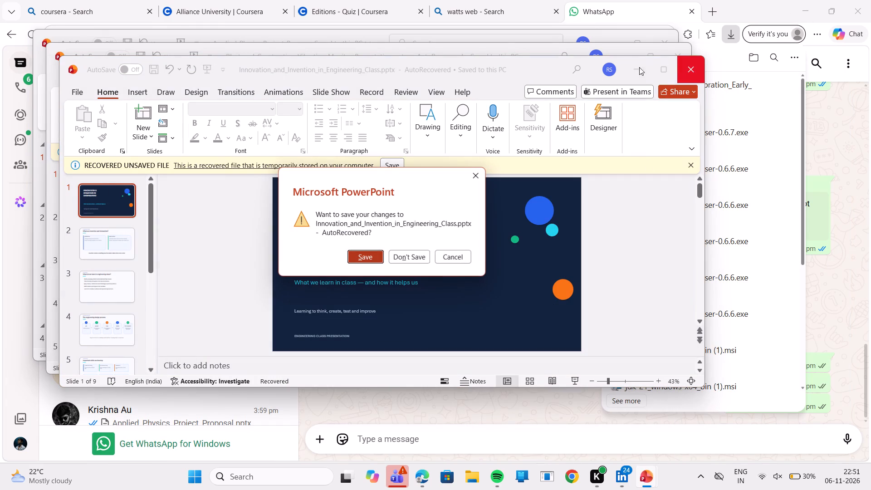